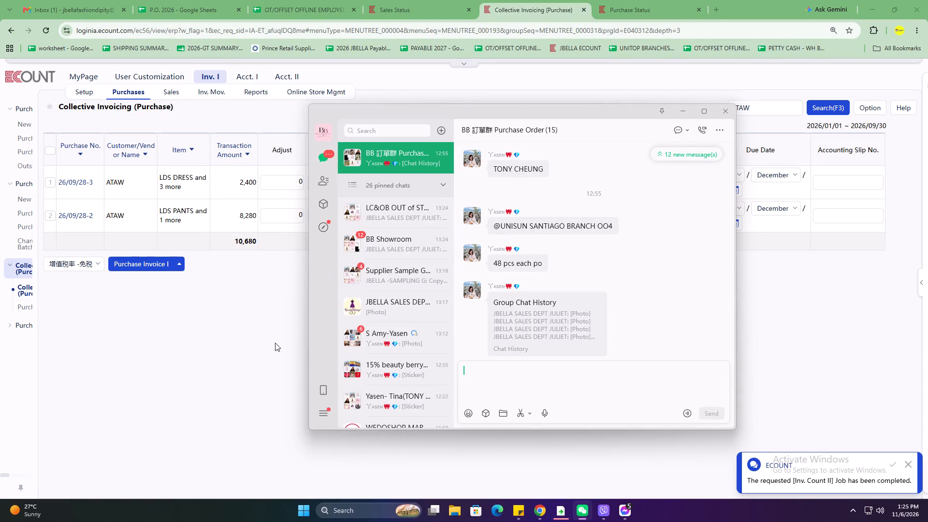
Switch to ECOUNT in Chrome and open the AP Aging Details report under Payable Management.
{"action": "left_click", "coordinate": [245, 338]}
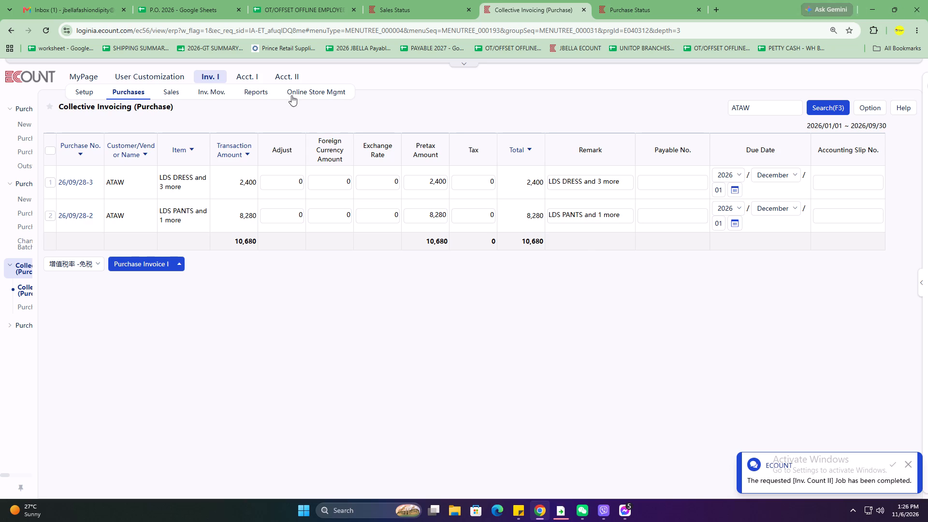
{"action": "left_click", "coordinate": [283, 81]}
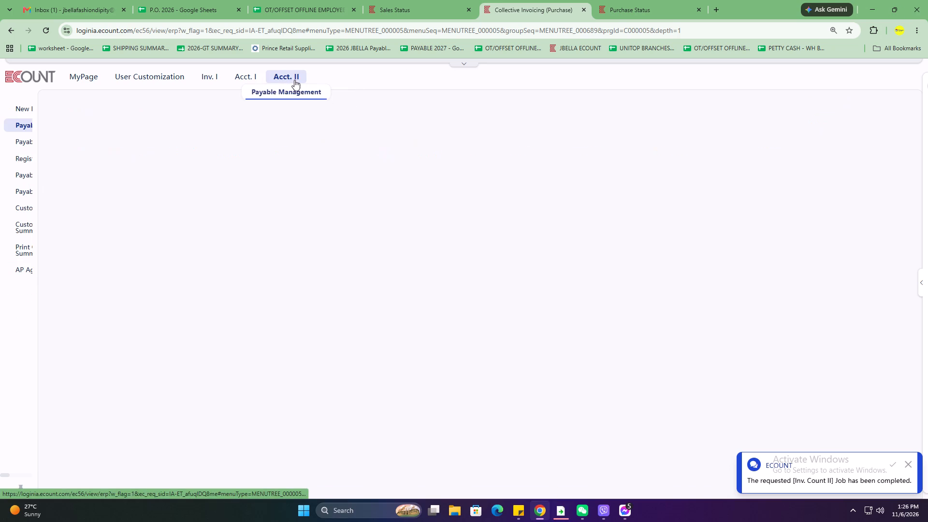
{"action": "left_click", "coordinate": [27, 262]}
{"action": "right_click", "coordinate": [63, 277]}
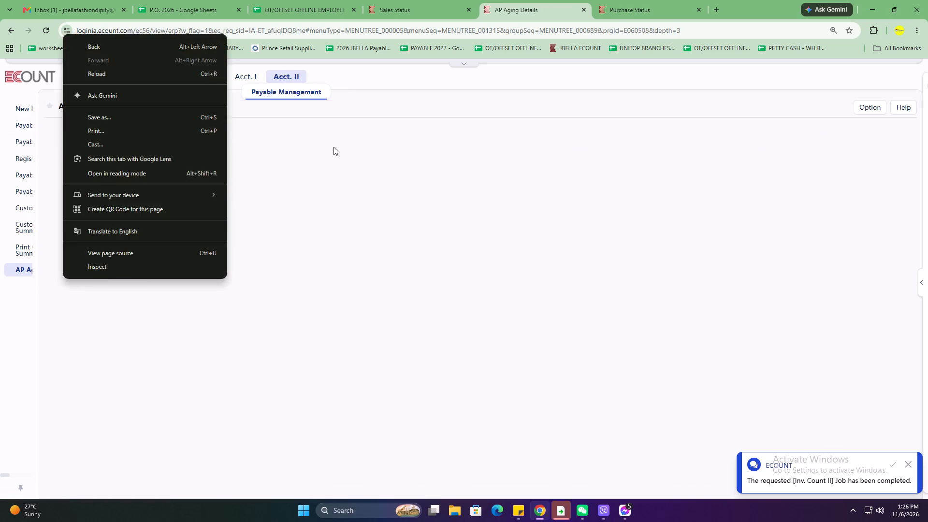
{"action": "left_click_drag", "start_coordinate": [489, 194], "coordinate": [492, 189]}
Add Z&Z Fashion, J&J Textile and Anson Textile as customers in the AP Aging Details search criteria.
{"action": "left_click", "coordinate": [170, 193]}
{"action": "key", "text": "z"}
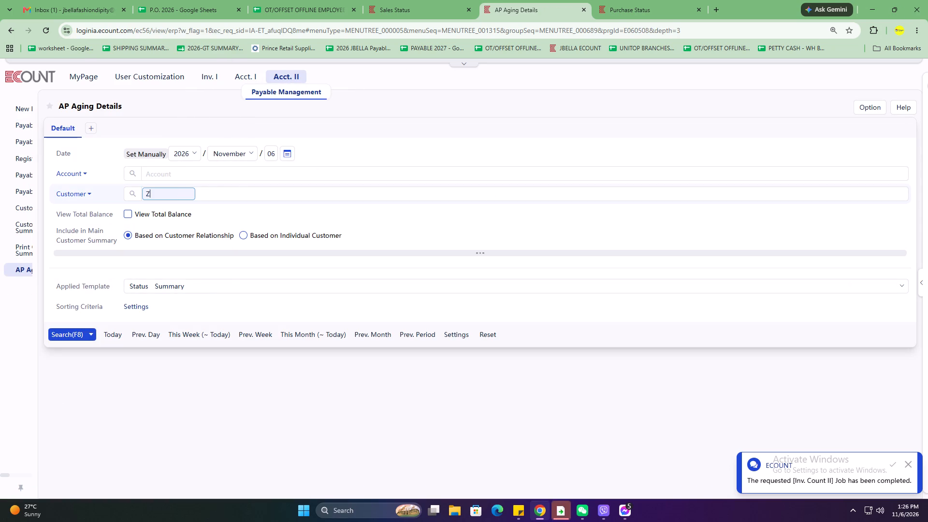
{"action": "type", "text": "&Z"}
{"action": "key", "text": "Return"}
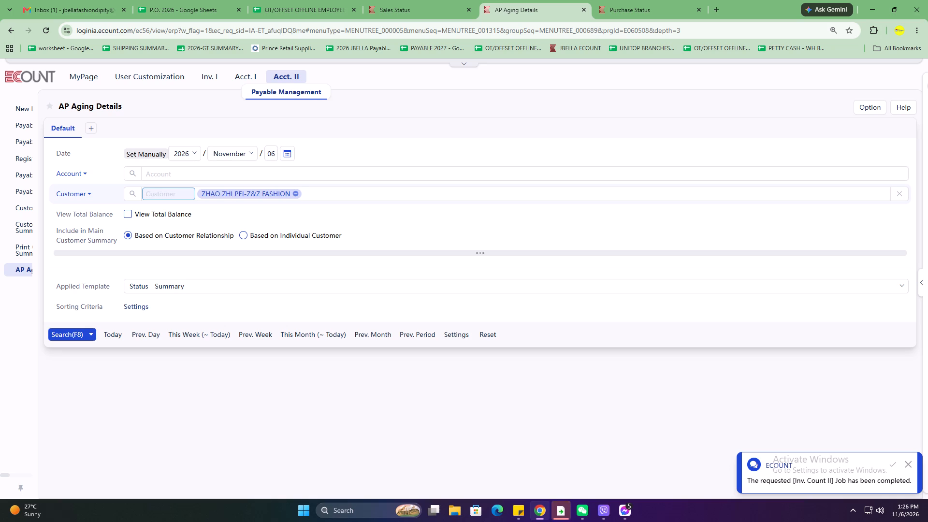
{"action": "type", "text": "J&J"}
{"action": "key", "text": "Return"}
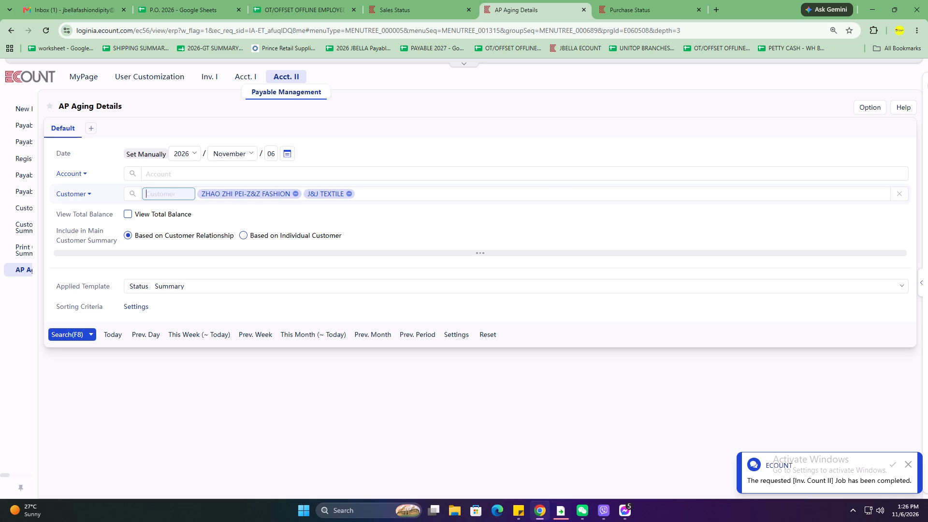
{"action": "type", "text": "ANSON TEXTILE"}
{"action": "key", "text": "Return"}
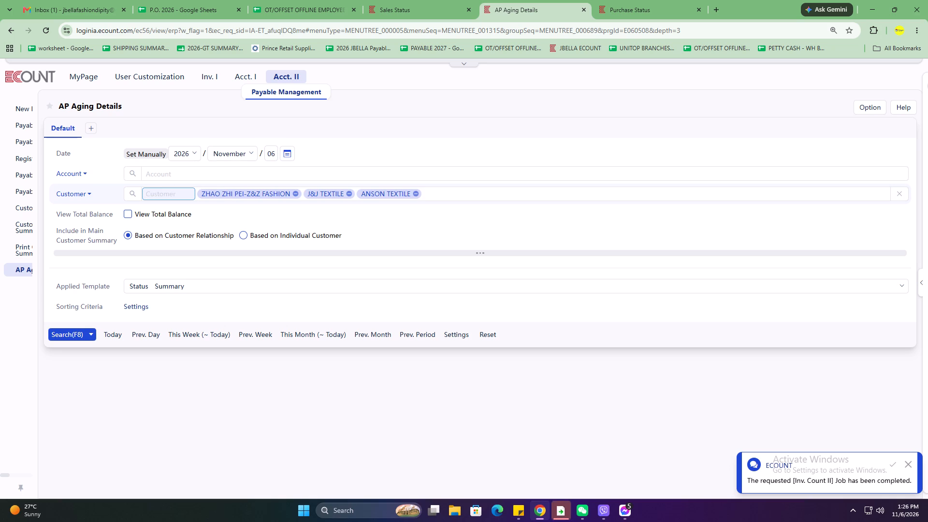
Add Andrea Textile, ZC Textile and Chunamy Textile to the customer criteria and run the AP Aging Details search.
{"action": "type", "text": "ANBD"}
{"action": "key", "text": "BackSpace"}
{"action": "key", "text": "BackSpace"}
{"action": "type", "text": "DREA"}
{"action": "key", "text": "Return"}
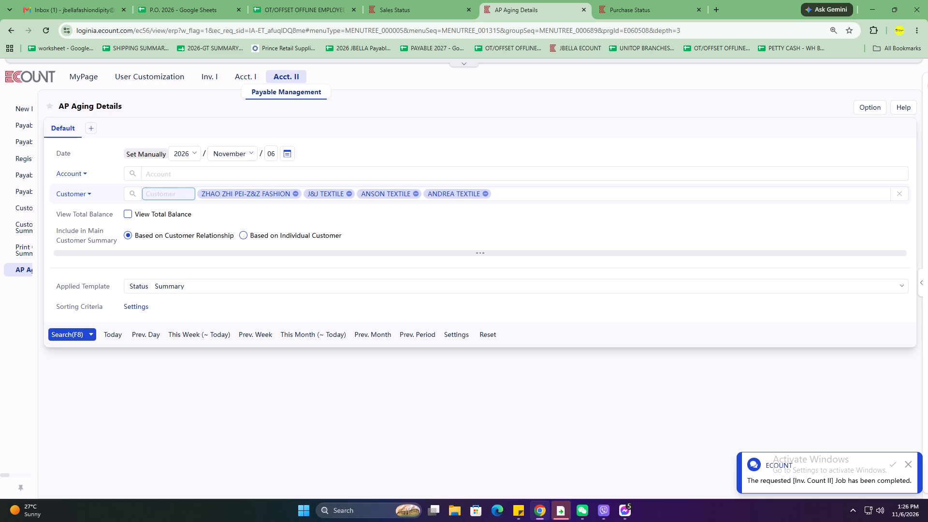
{"action": "type", "text": "ZC TE"}
{"action": "key", "text": "Return"}
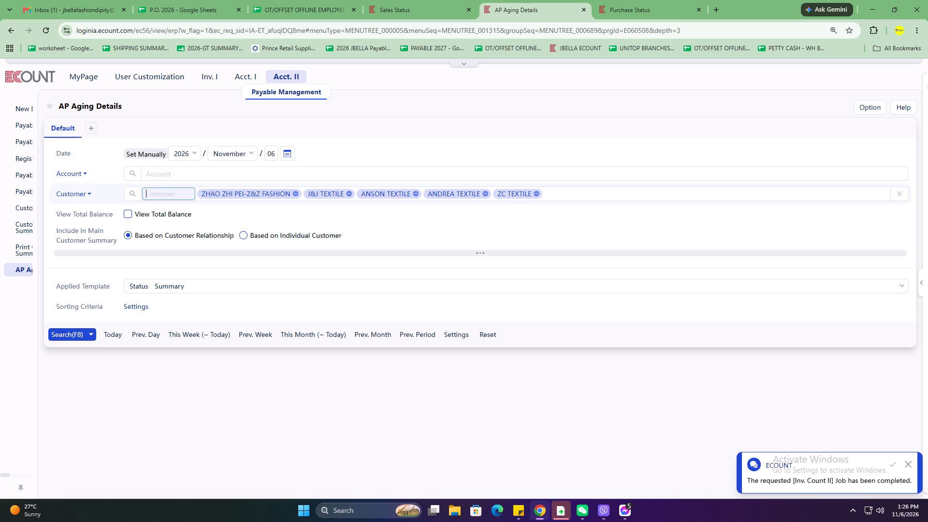
{"action": "type", "text": "CHUNAM"}
{"action": "key", "text": "Return"}
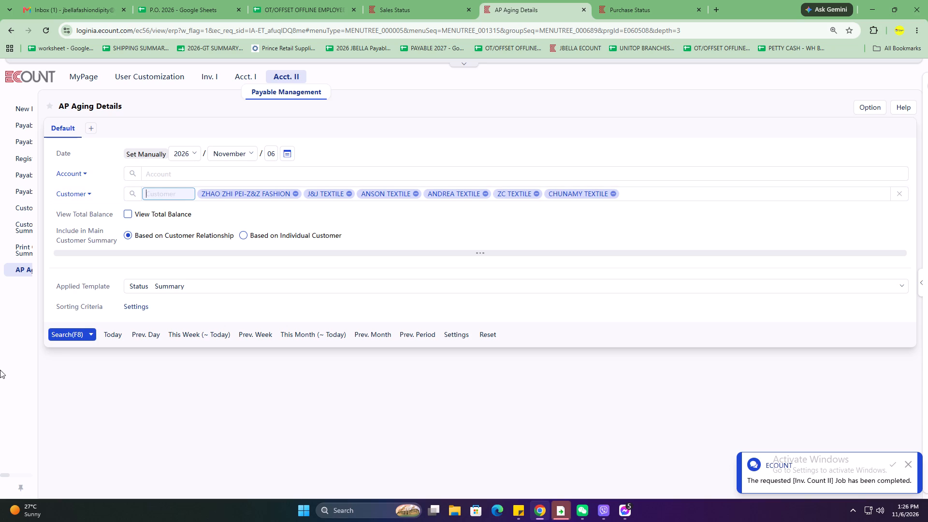
{"action": "left_click", "coordinate": [74, 331]}
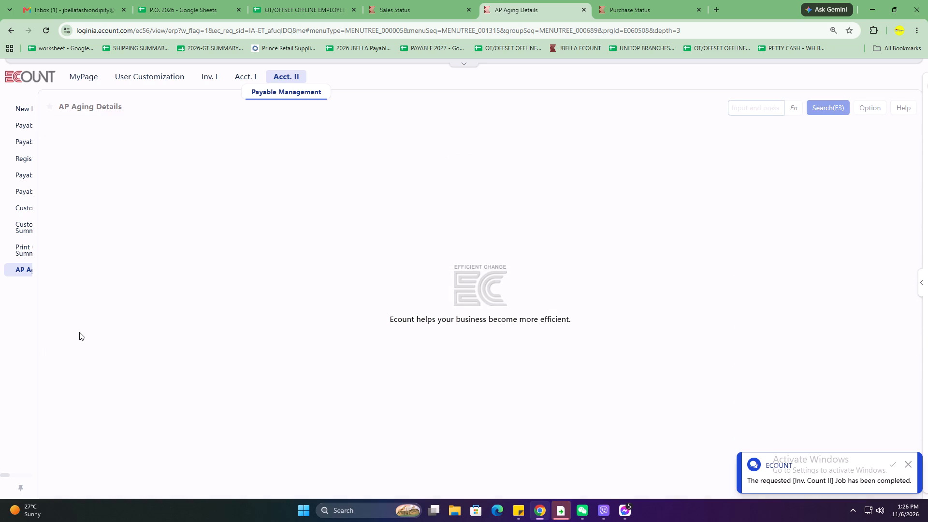
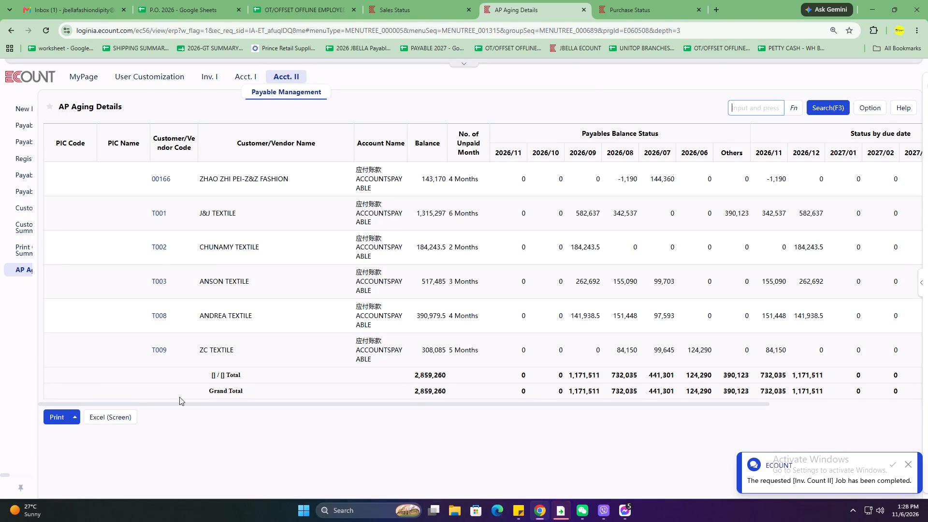
Open the payable slip of supplier 00166, Z&Z Fashion, from the AP Aging Details report.
{"action": "left_click", "coordinate": [160, 177]}
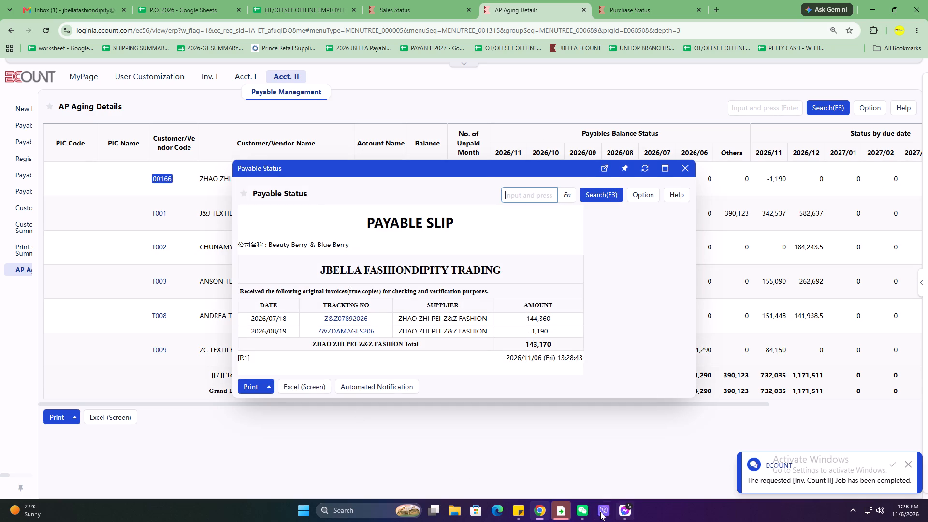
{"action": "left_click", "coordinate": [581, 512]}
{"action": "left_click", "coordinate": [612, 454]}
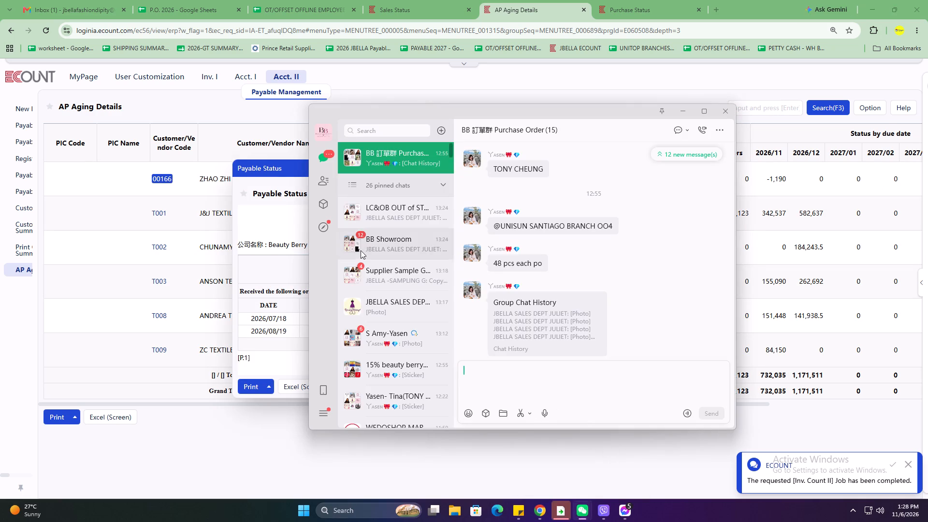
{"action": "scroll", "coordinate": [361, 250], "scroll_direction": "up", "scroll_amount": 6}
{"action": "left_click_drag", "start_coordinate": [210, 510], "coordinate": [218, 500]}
Export the Z&Z Fashion payable slip to Excel.
{"action": "left_click", "coordinate": [296, 426]}
{"action": "left_click", "coordinate": [300, 389]}
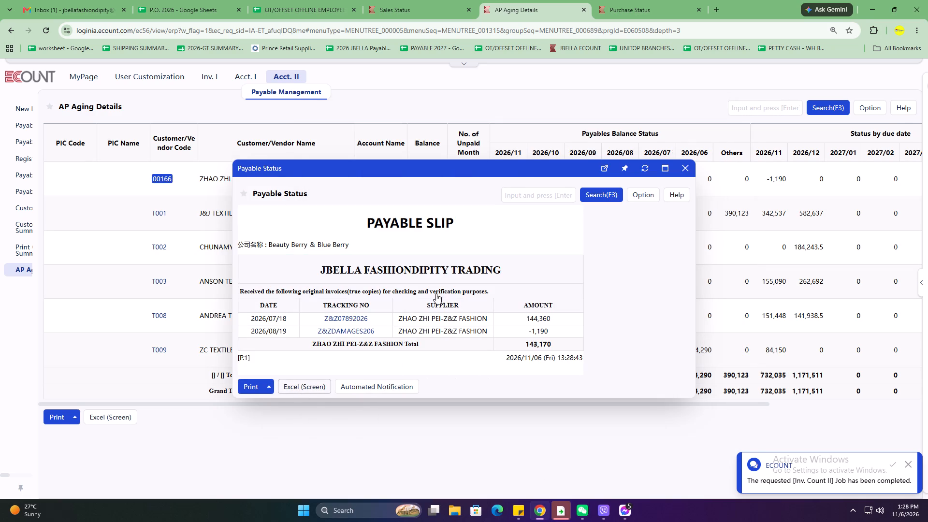
Open the CHEQUE ISSUANCE LOCAL workbook in Excel from the PAYABLES folder on the desktop.
{"action": "left_click", "coordinate": [872, 9]}
{"action": "triple_click", "coordinate": [722, 66]}
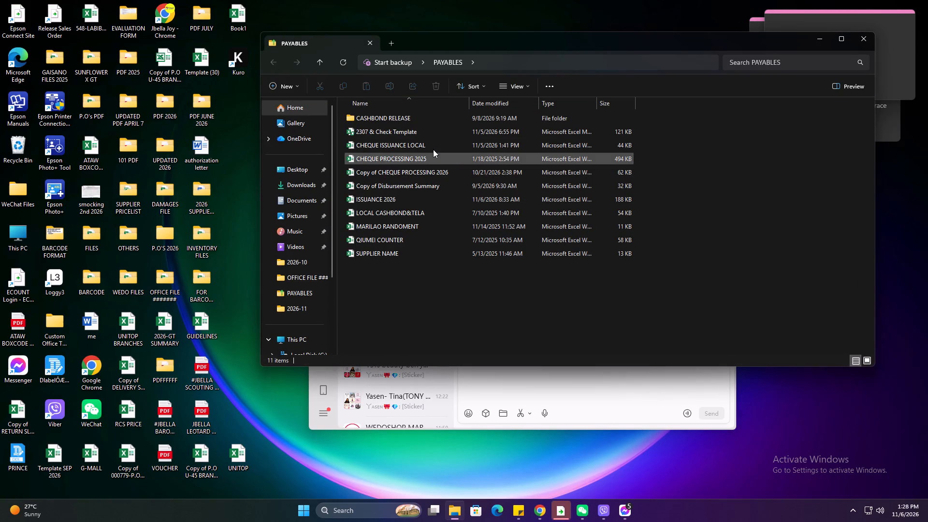
{"action": "triple_click", "coordinate": [434, 144]}
{"action": "right_click", "coordinate": [438, 145]}
{"action": "double_click", "coordinate": [448, 145]}
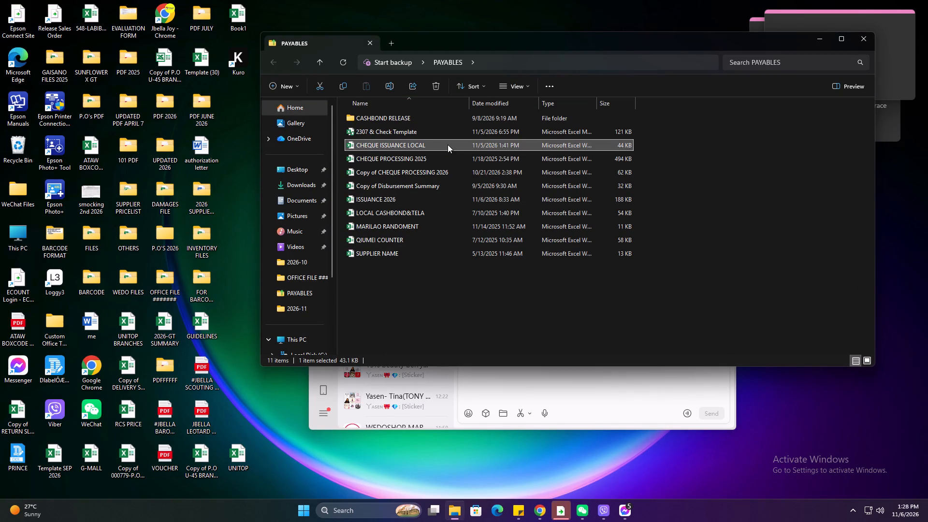
{"action": "left_click", "coordinate": [156, 279]}
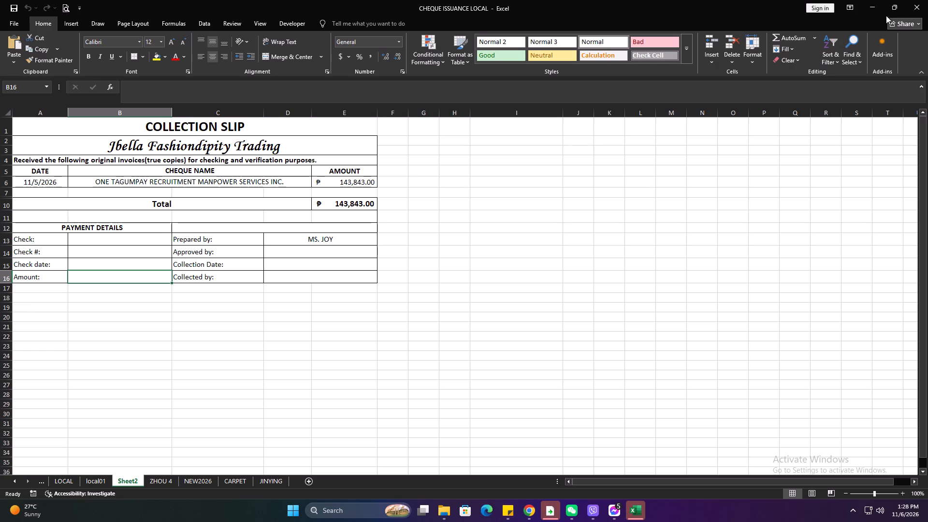
Reduce the Excel window from full screen, switch to the NEW2026 sheet and save the workbook.
{"action": "left_click", "coordinate": [894, 0]}
{"action": "left_click", "coordinate": [338, 472]}
{"action": "key", "text": "ctrl+s"}
{"action": "key", "text": "ctrl+s"}
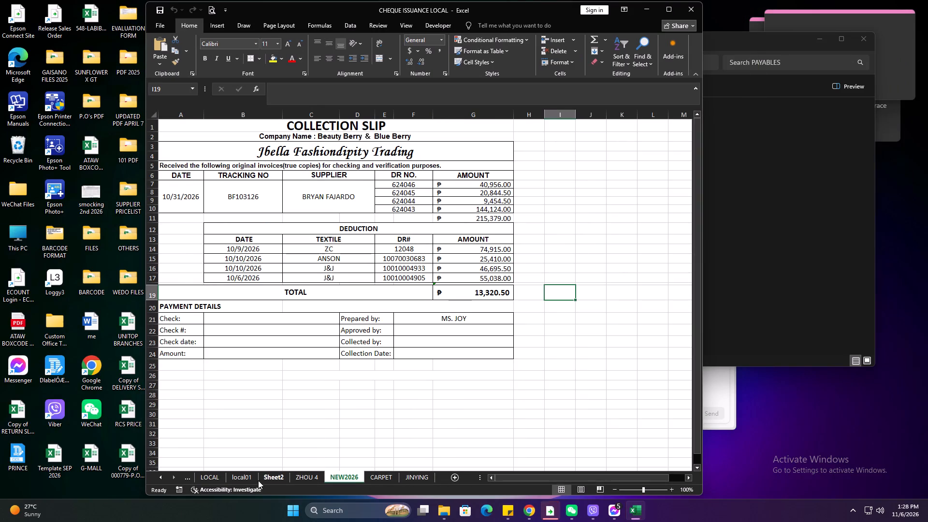
Rename Sheet2 as TAGUMPAY and save the workbook.
{"action": "left_click", "coordinate": [278, 475]}
{"action": "right_click", "coordinate": [255, 478]}
{"action": "right_click", "coordinate": [275, 478]}
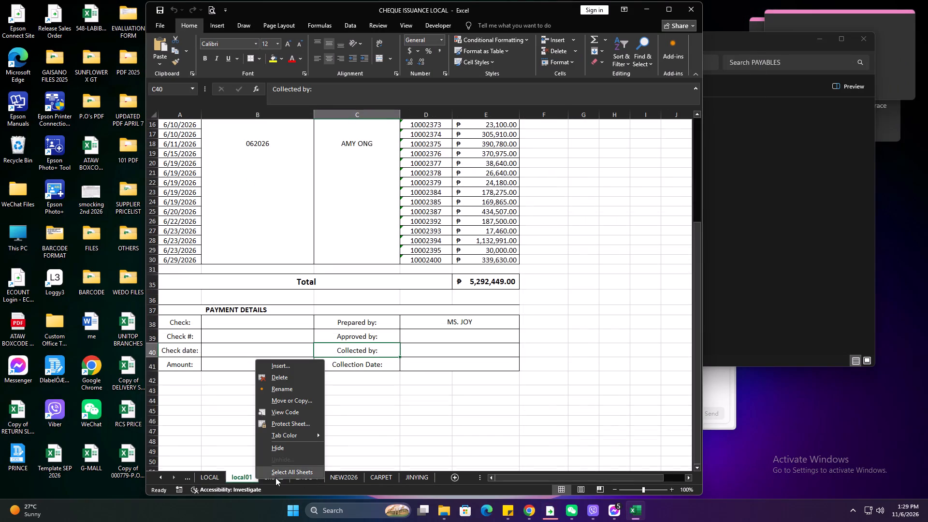
{"action": "left_click_drag", "start_coordinate": [231, 472], "coordinate": [236, 473]}
{"action": "left_click", "coordinate": [270, 475]}
{"action": "right_click", "coordinate": [270, 475]}
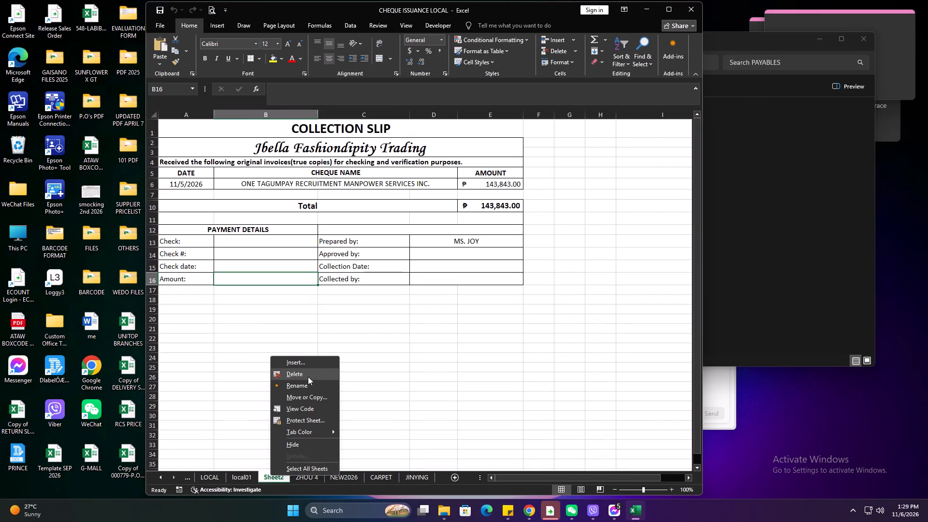
{"action": "left_click", "coordinate": [308, 384]}
{"action": "type", "text": "TAG"}
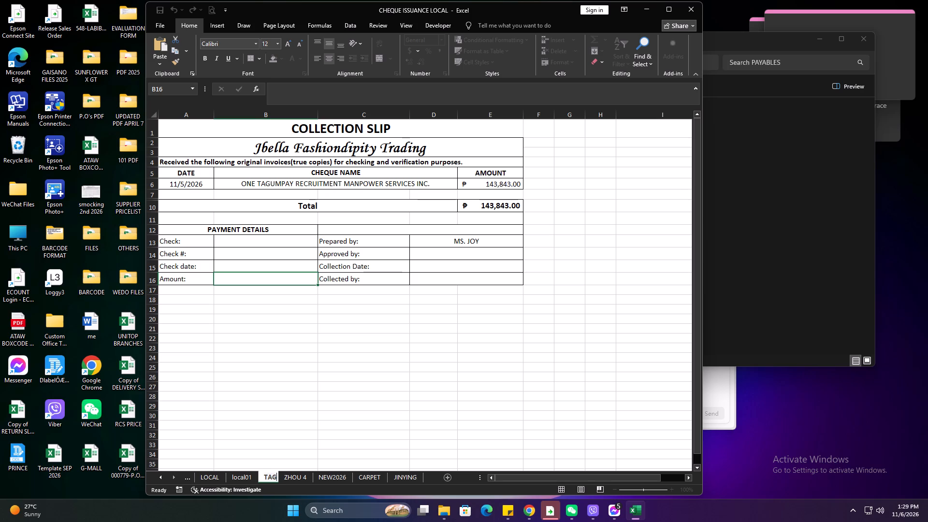
{"action": "type", "text": "UMPAYU"}
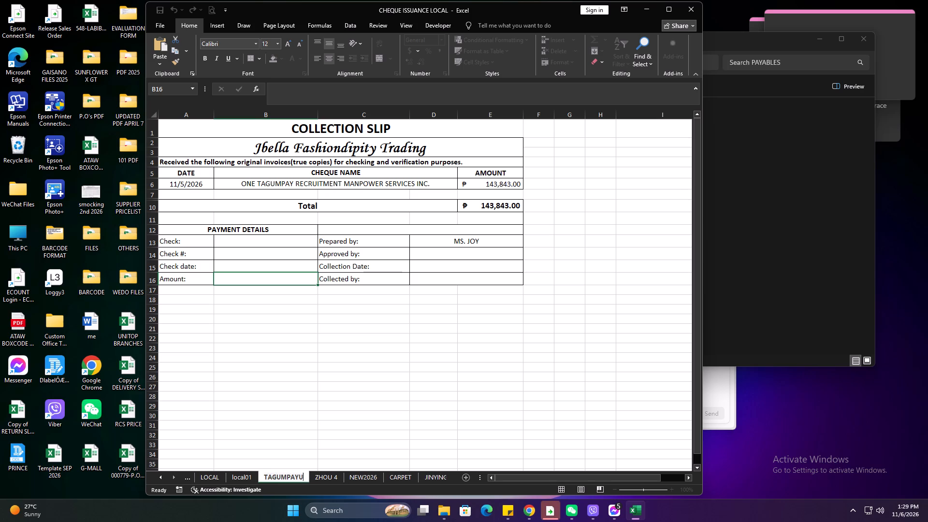
{"action": "key", "text": "BackSpace"}
{"action": "key", "text": "Return"}
{"action": "key", "text": "ctrl+s"}
{"action": "key", "text": "ctrl+s"}
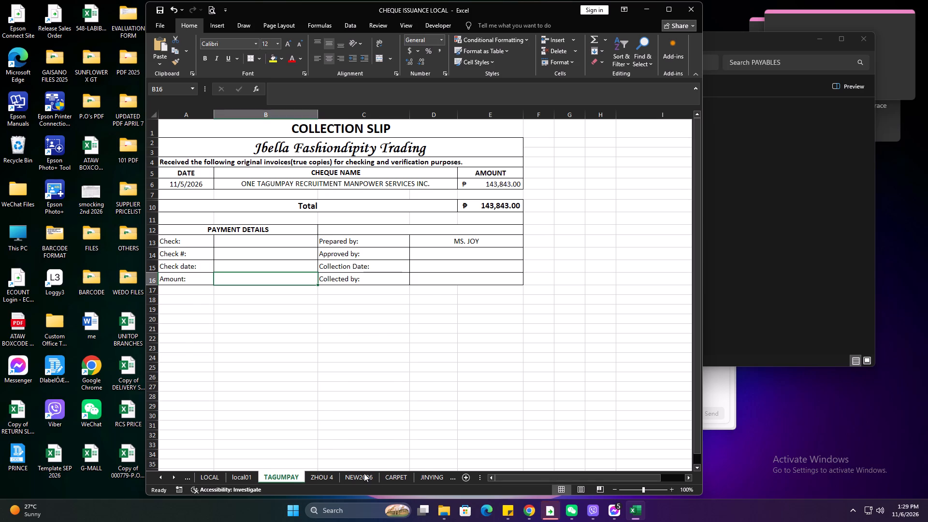
Check the NEW2026 collection slip and open the CARPET sheet.
{"action": "left_click", "coordinate": [360, 476]}
{"action": "left_click", "coordinate": [373, 421]}
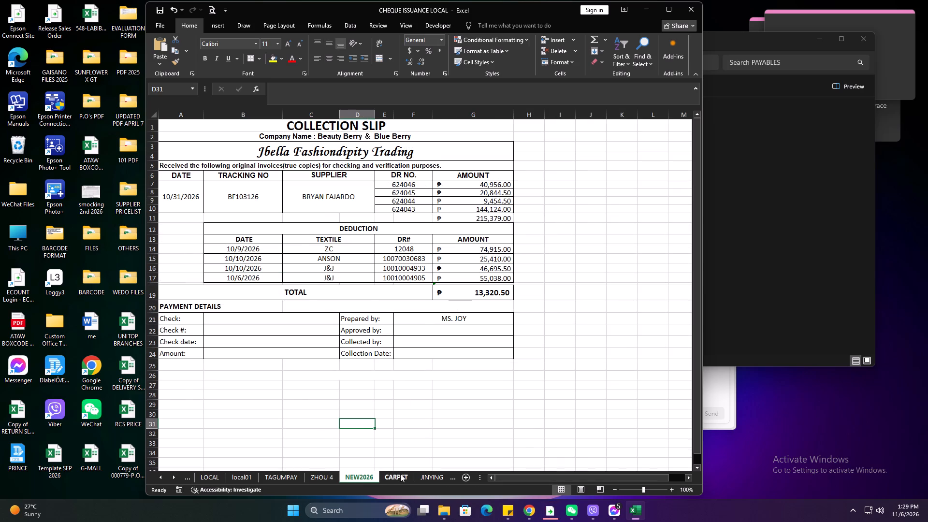
{"action": "left_click", "coordinate": [399, 473]}
{"action": "left_click", "coordinate": [433, 478]}
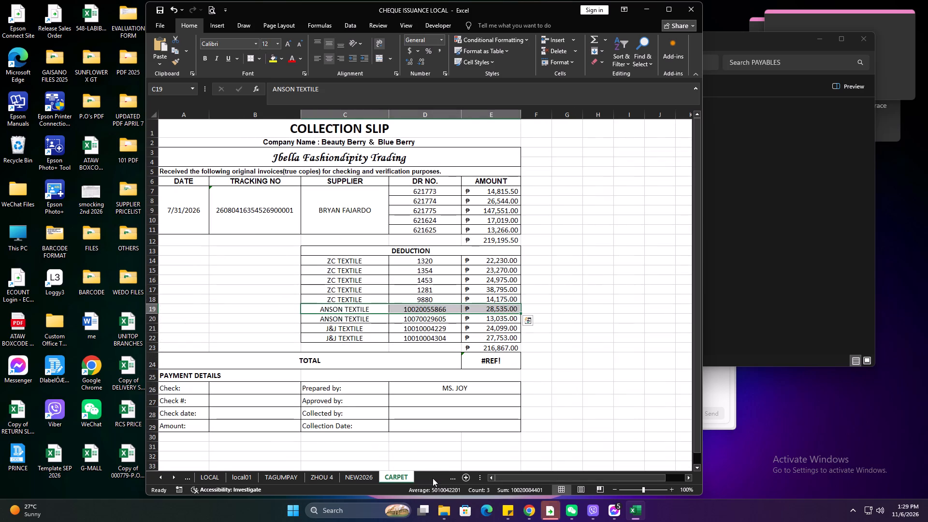
{"action": "left_click", "coordinate": [359, 473]}
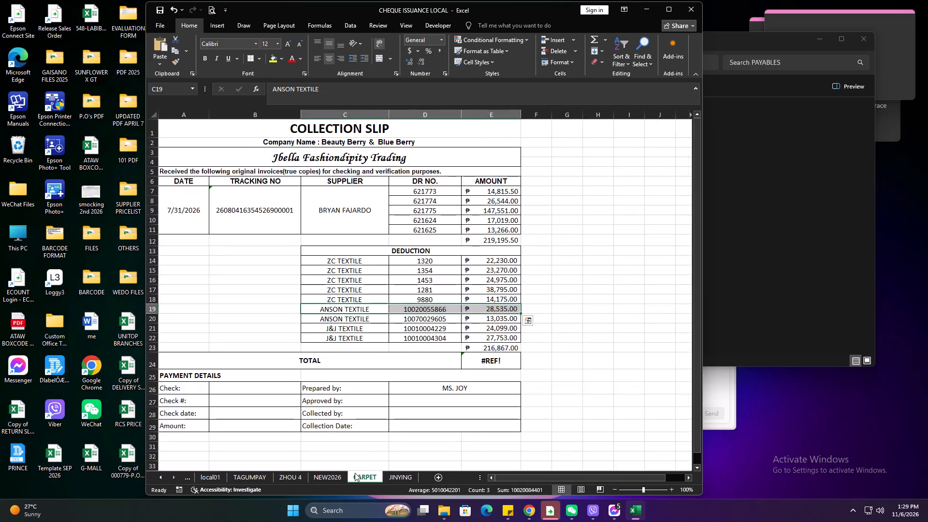
Close the PAYABLES folder window.
{"action": "key", "text": "alt+Tab"}
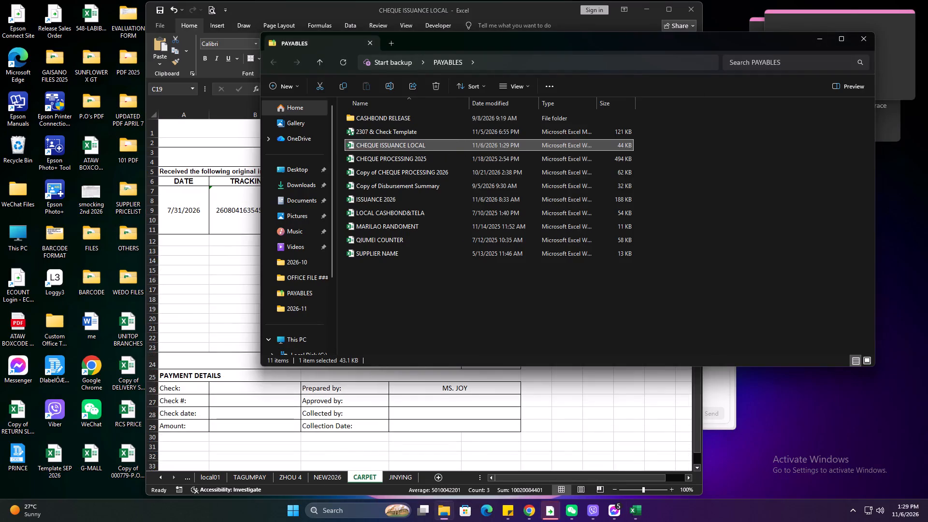
{"action": "left_click", "coordinate": [868, 36]}
{"action": "key", "text": "alt+Tab"}
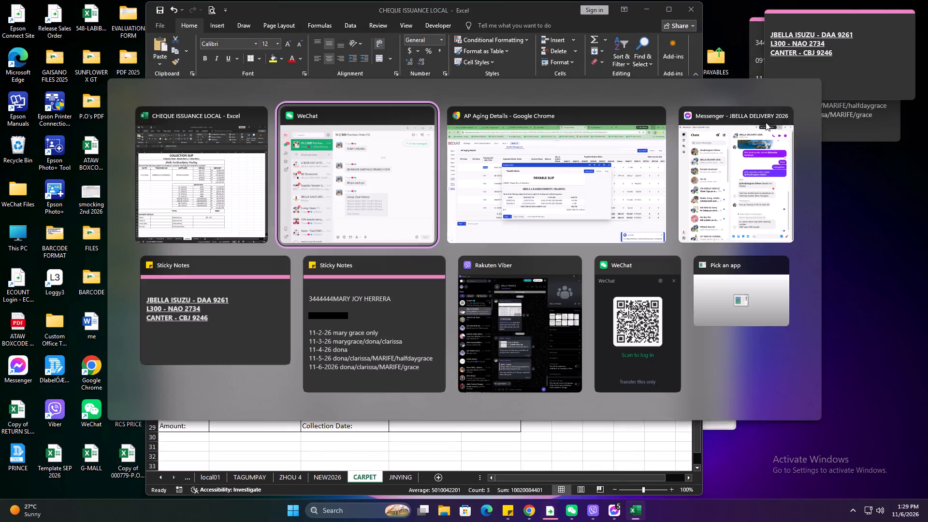
{"action": "key", "text": "alt+Tab"}
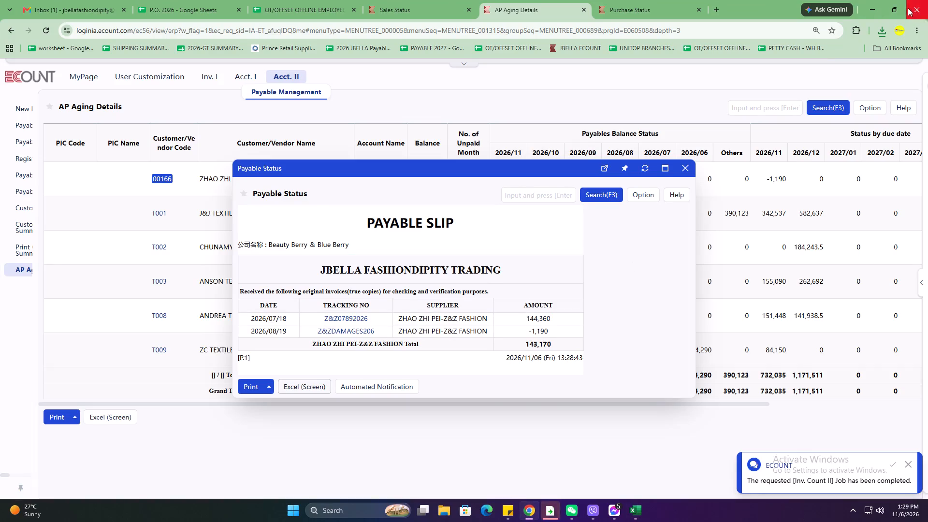
{"action": "left_click", "coordinate": [894, 10]}
{"action": "left_click_drag", "start_coordinate": [724, 182], "coordinate": [583, 146]}
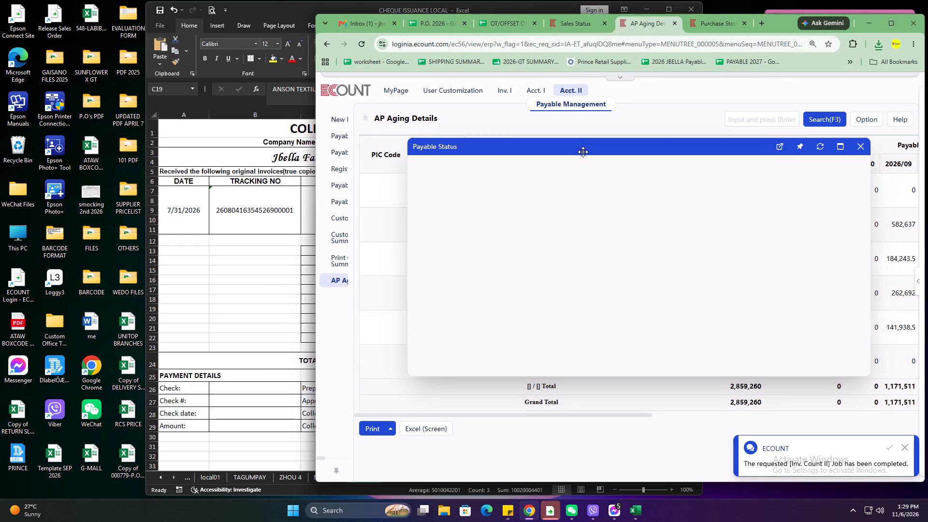
{"action": "left_click", "coordinate": [555, 308]}
{"action": "left_click_drag", "start_coordinate": [544, 291], "coordinate": [479, 292]}
{"action": "key", "text": "ctrl+c"}
Unmerge the date, tracking number and supplier cells in rows 7 to 11 of the CARPET collection slip in Excel.
{"action": "left_click", "coordinate": [233, 255]}
{"action": "left_click", "coordinate": [335, 175]}
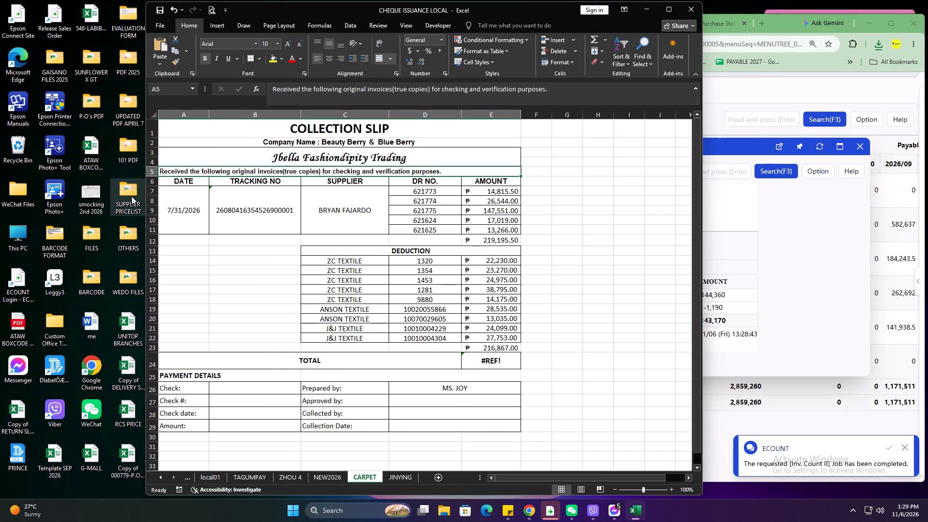
{"action": "left_click_drag", "start_coordinate": [149, 190], "coordinate": [156, 230]}
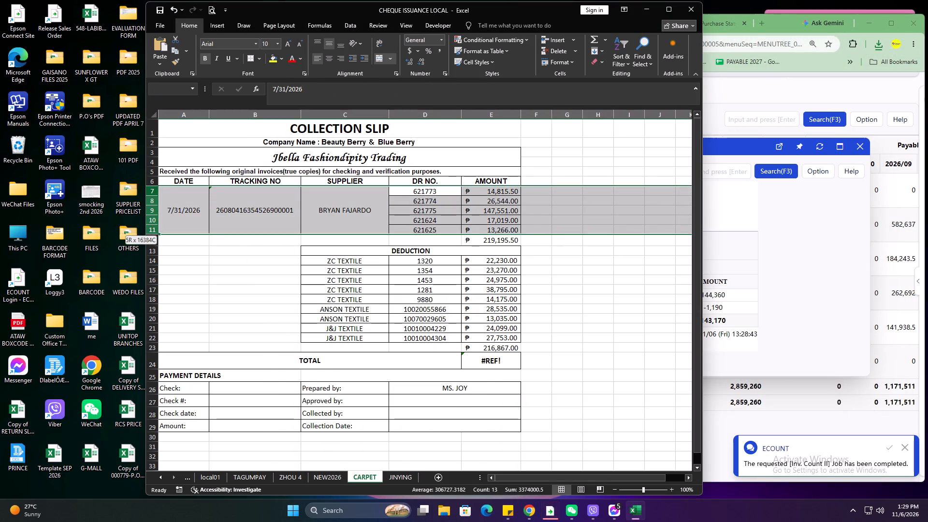
{"action": "left_click_drag", "start_coordinate": [156, 230], "coordinate": [156, 230]}
{"action": "left_click", "coordinate": [391, 59]}
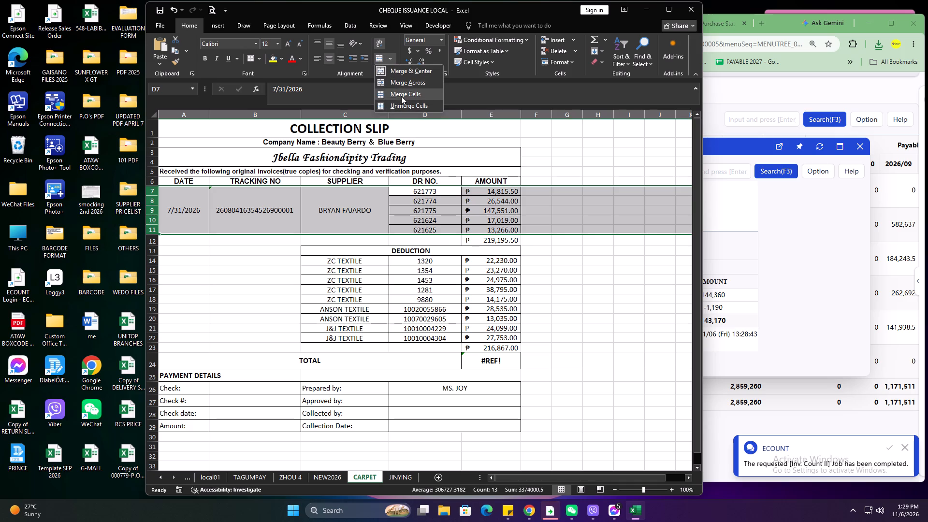
{"action": "left_click", "coordinate": [402, 107]}
Insert two blank rows above row 8 of the CARPET collection slip.
{"action": "left_click", "coordinate": [322, 260]}
{"action": "left_click_drag", "start_coordinate": [154, 201], "coordinate": [154, 212]}
{"action": "right_click", "coordinate": [154, 212]}
{"action": "left_click", "coordinate": [185, 293]}
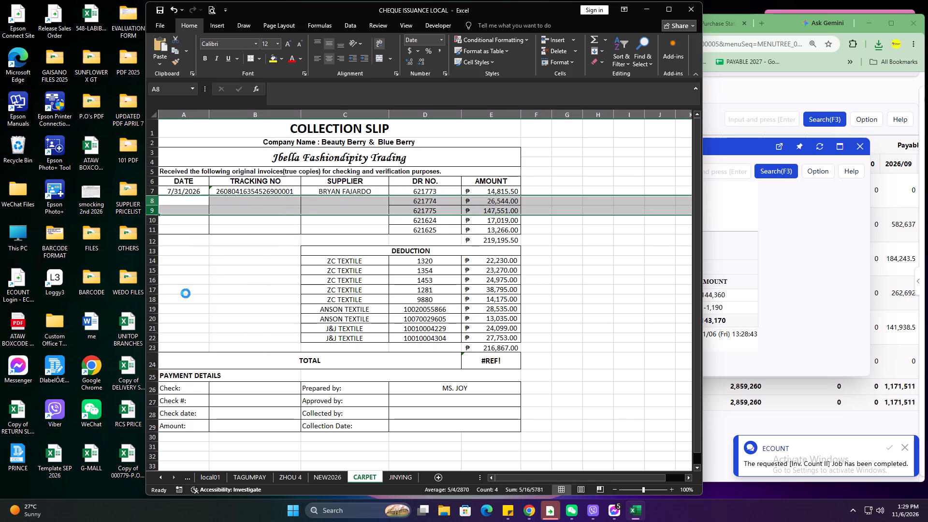
{"action": "left_click", "coordinate": [336, 234]}
{"action": "left_click", "coordinate": [275, 191]}
{"action": "key", "text": "ctrl+v"}
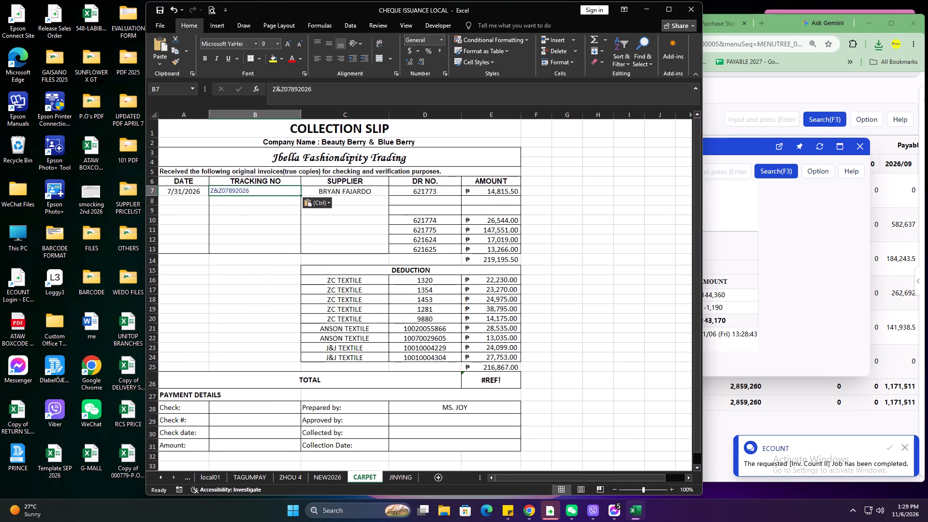
{"action": "key", "text": "ctrl+z"}
{"action": "left_click_drag", "start_coordinate": [394, 96], "coordinate": [393, 95]}
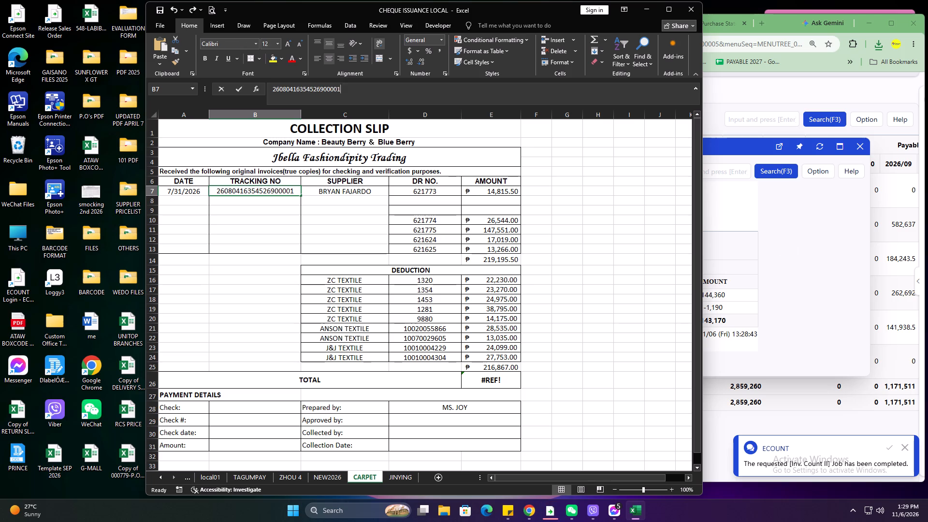
{"action": "left_click_drag", "start_coordinate": [393, 95], "coordinate": [97, 92]}
{"action": "key", "text": "ctrl+v"}
{"action": "left_click", "coordinate": [217, 275]}
Copy the Z&Z Fashion supplier name from the payable slip in Chrome and paste it over the supplier in cell C7.
{"action": "left_click", "coordinate": [755, 238]}
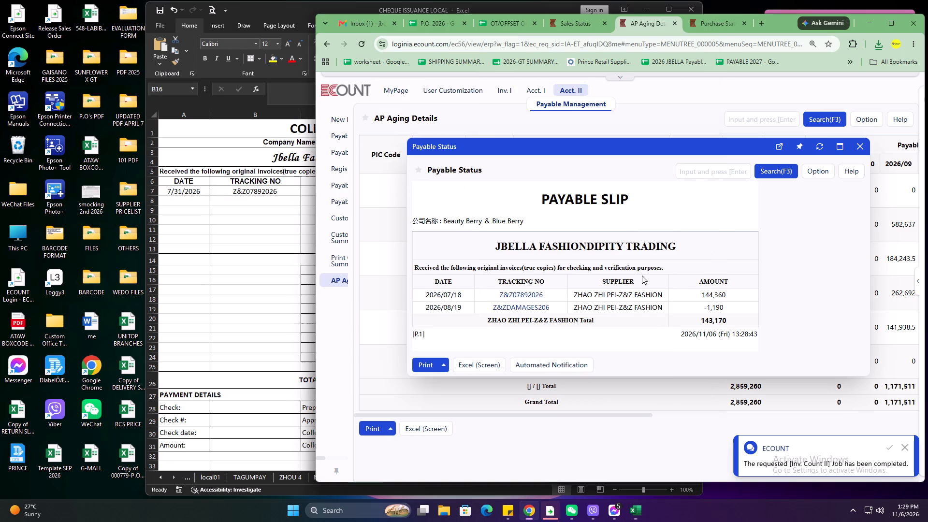
{"action": "left_click_drag", "start_coordinate": [570, 295], "coordinate": [663, 299]}
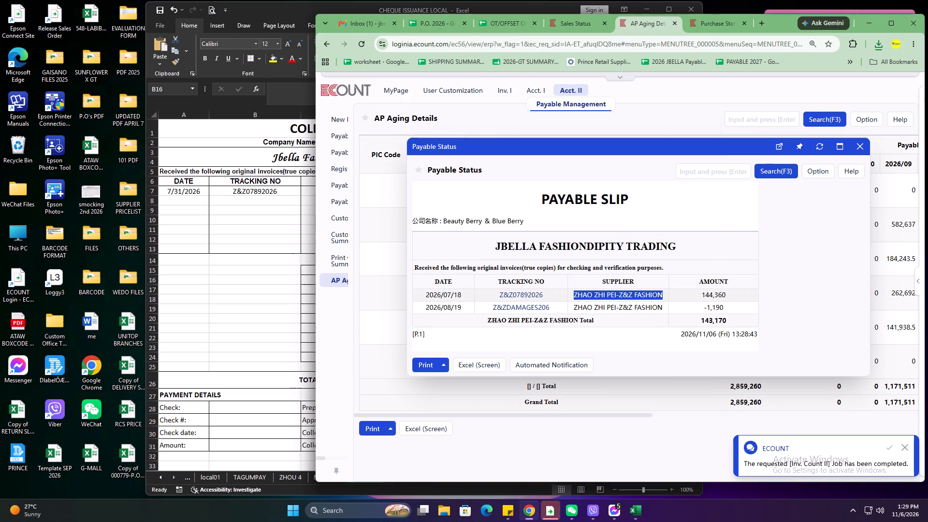
{"action": "key", "text": "ctrl+c"}
{"action": "left_click", "coordinate": [345, 198]}
{"action": "left_click", "coordinate": [292, 198]}
{"action": "triple_click", "coordinate": [343, 190]}
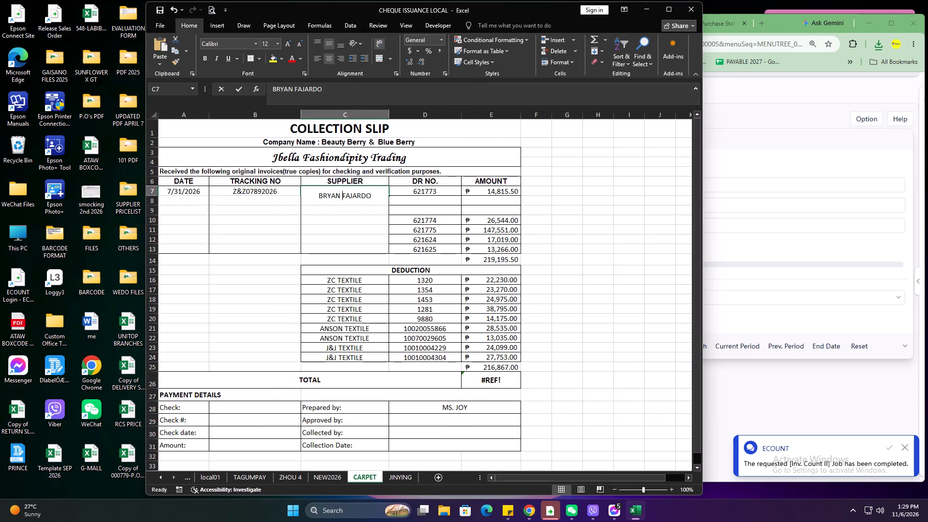
{"action": "double_click", "coordinate": [343, 190]}
{"action": "key", "text": "ctrl+v"}
Switch back to ECOUNT in Chrome and reopen the AP Aging Details search criteria.
{"action": "left_click", "coordinate": [850, 164]}
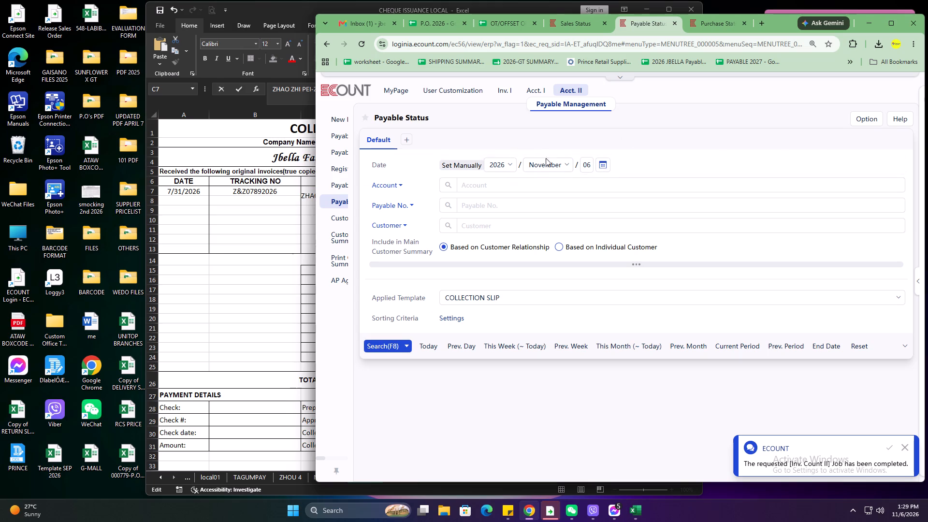
{"action": "left_click", "coordinate": [344, 281]}
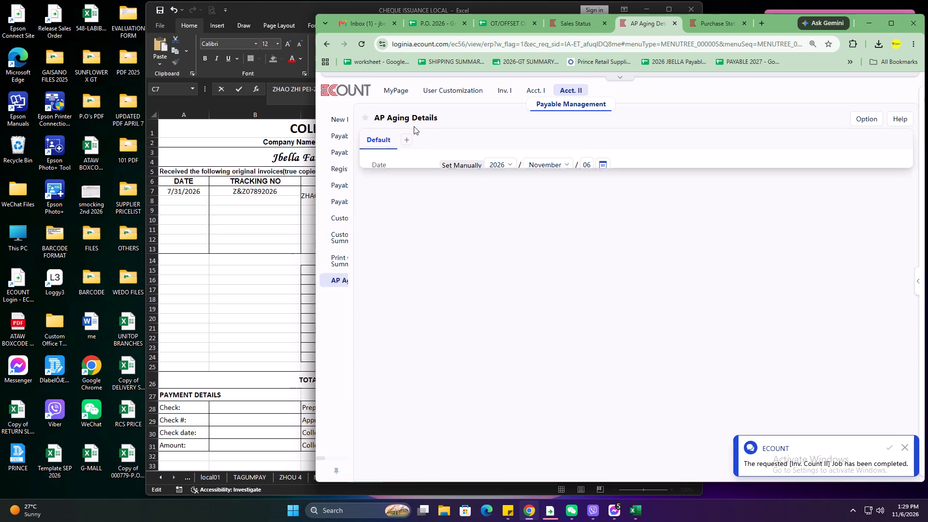
Add Z&Z Fashion, Anson Textile, Chunamy Textile, Andrea Textile and ZC Textile as customers in the AP Aging Details criteria.
{"action": "left_click", "coordinate": [489, 199]}
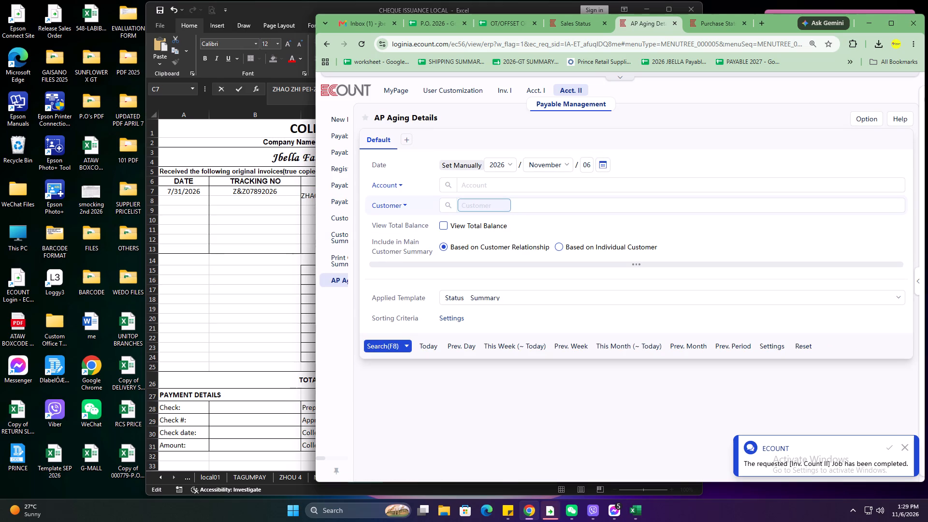
{"action": "type", "text": "Z&Z"}
{"action": "key", "text": "Return"}
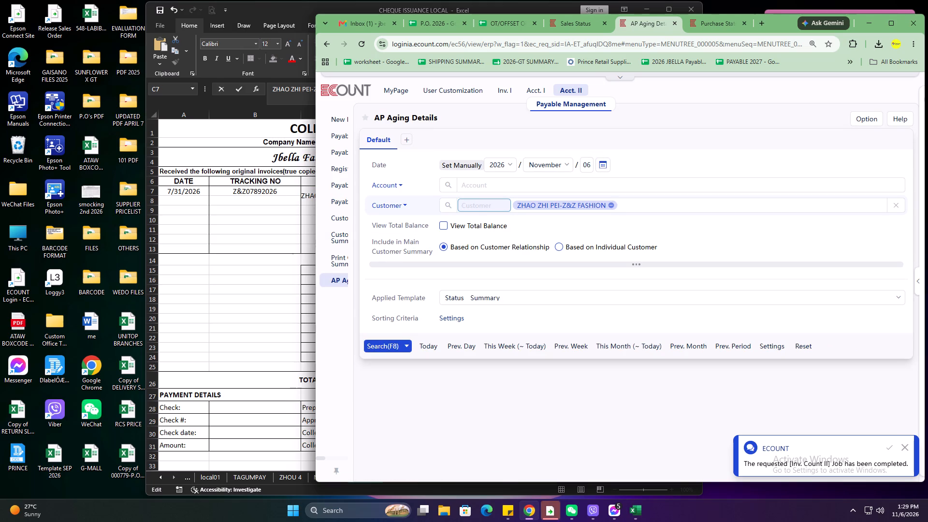
{"action": "type", "text": "ANSON TEXT"}
{"action": "key", "text": "Return"}
{"action": "type", "text": "CHUNAM"}
{"action": "key", "text": "Return"}
{"action": "type", "text": "ANDREA"}
{"action": "key", "text": "Return"}
{"action": "type", "text": "ZX"}
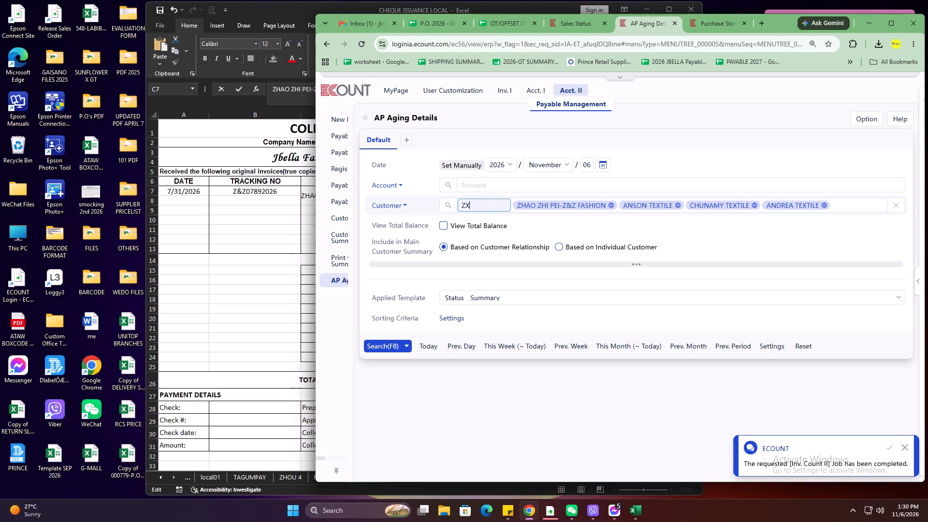
{"action": "key", "text": "BackSpace"}
{"action": "key", "text": "c"}
{"action": "key", "text": "Return"}
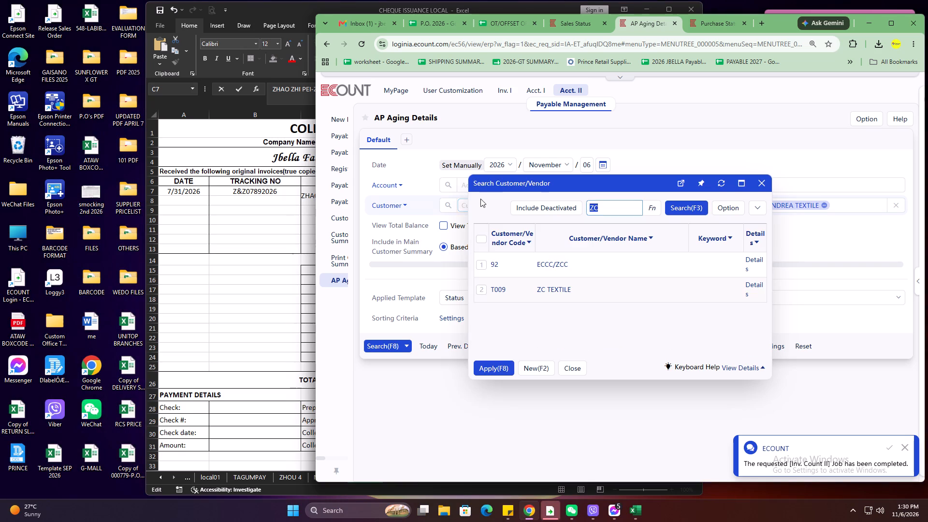
{"action": "left_click", "coordinate": [551, 289]}
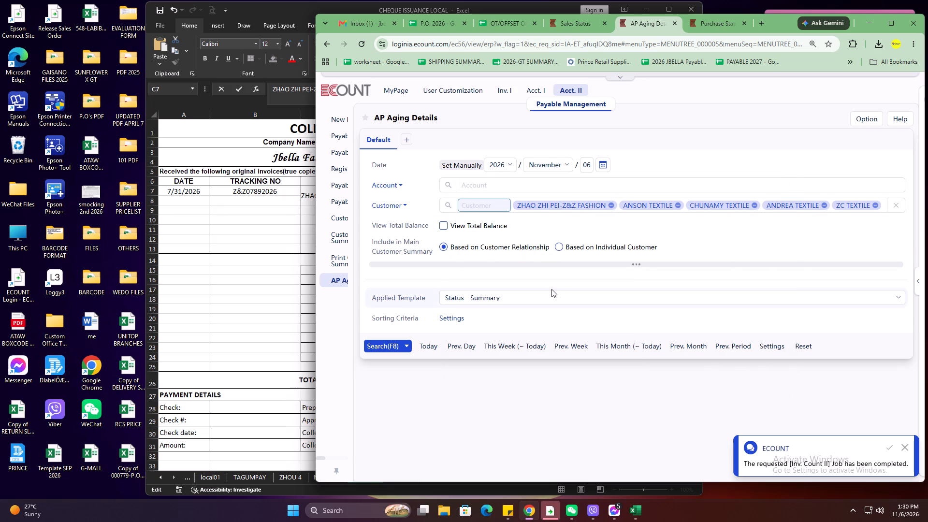
Add J&J Textile to the customers in the AP Aging Details criteria and run the search.
{"action": "type", "text": "J&J"}
{"action": "key", "text": "Return"}
{"action": "left_click", "coordinate": [382, 357]}
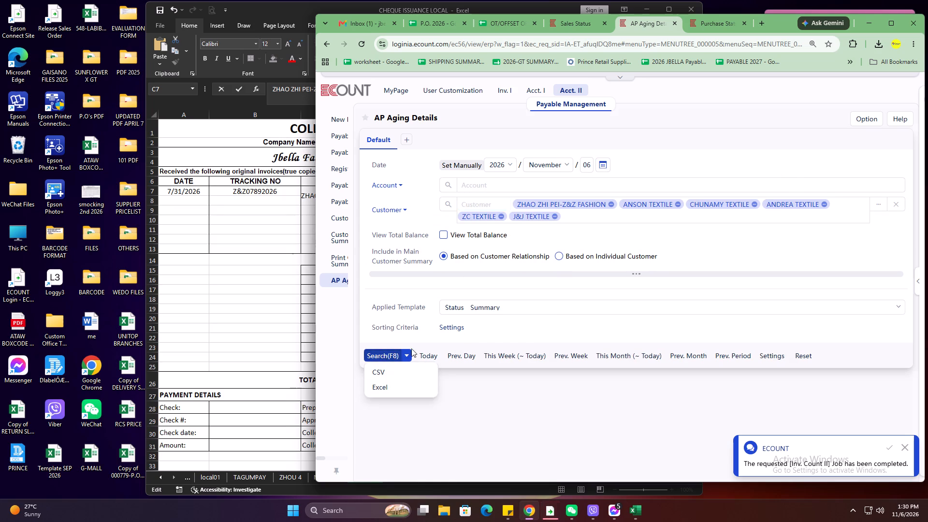
Open the payable details of the first supplier listed in the AP Aging Details results.
{"action": "left_click", "coordinate": [470, 191]}
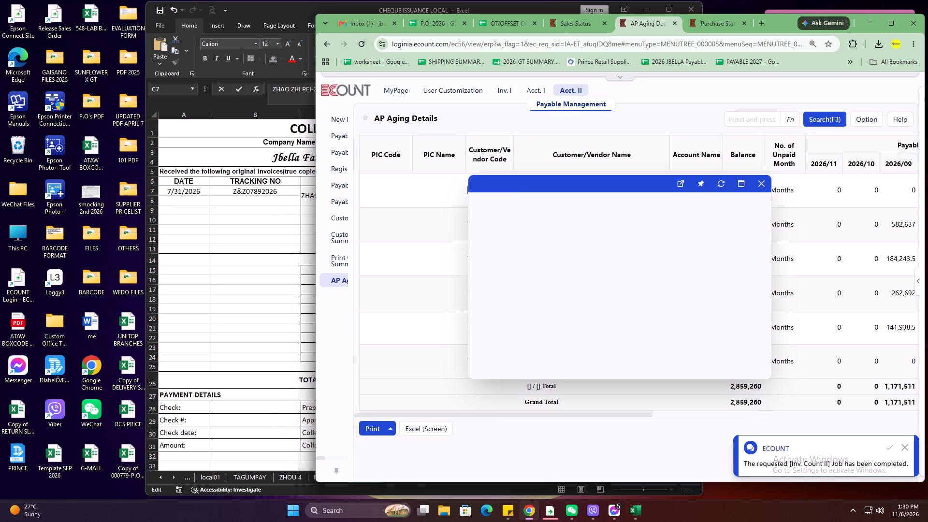
Switch to the Excel collection slip and delete the whole deduction section, rows 15 to 25.
{"action": "left_click", "coordinate": [272, 252]}
{"action": "left_click", "coordinate": [364, 220]}
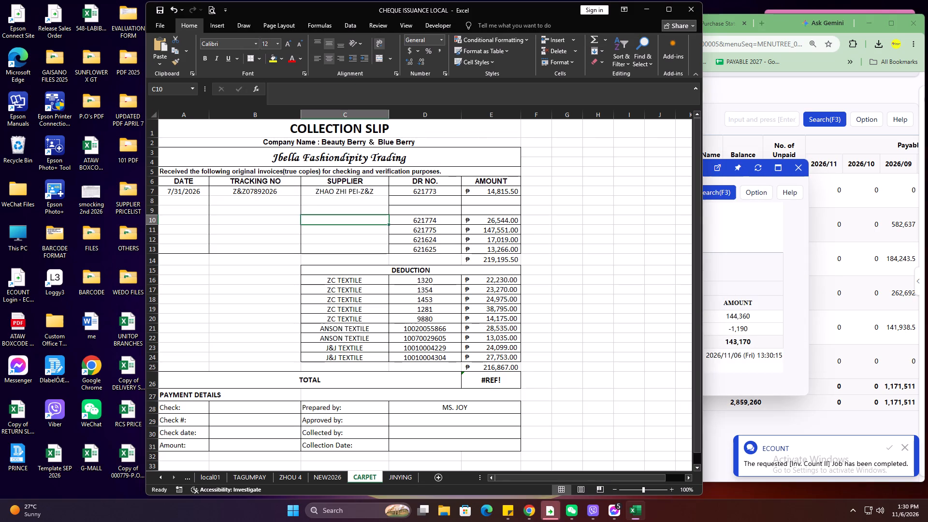
{"action": "left_click_drag", "start_coordinate": [153, 272], "coordinate": [167, 352]}
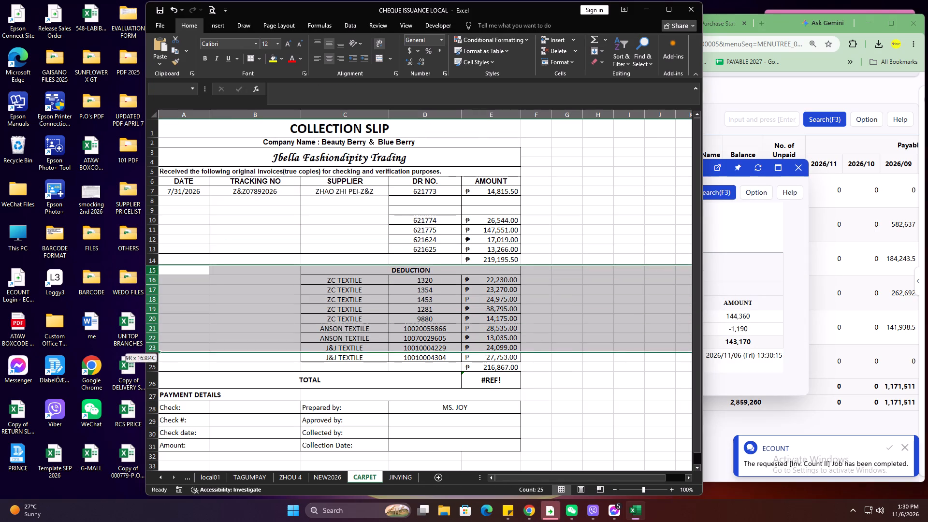
{"action": "left_click_drag", "start_coordinate": [167, 352], "coordinate": [171, 365]}
{"action": "right_click", "coordinate": [263, 313]}
{"action": "left_click", "coordinate": [282, 406]}
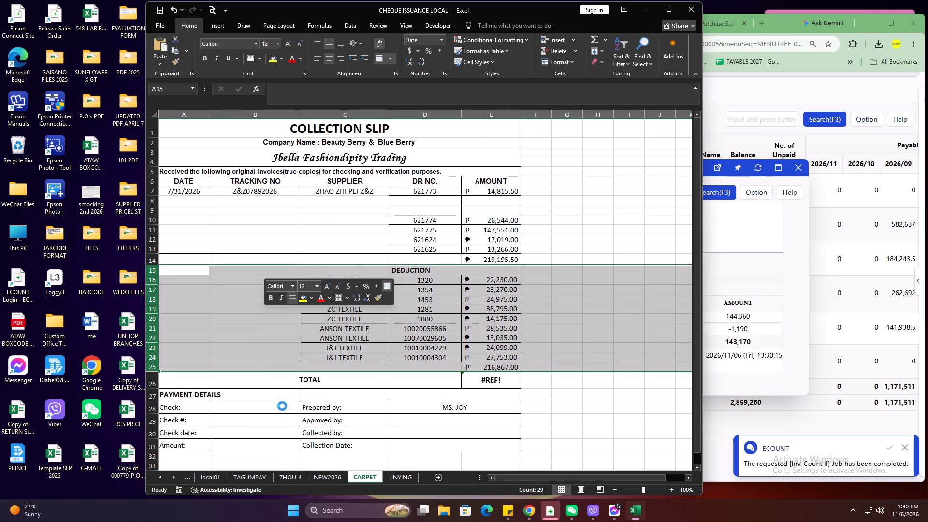
{"action": "left_click", "coordinate": [582, 301]}
Change the "Collection Date:" label in the payment details to "Collection by:", reusing the word copied from the label above.
{"action": "double_click", "coordinate": [338, 328]}
{"action": "left_click_drag", "start_coordinate": [332, 326], "coordinate": [346, 329]}
{"action": "key", "text": "ctrl+c"}
{"action": "double_click", "coordinate": [343, 341]}
{"action": "left_click_drag", "start_coordinate": [336, 340], "coordinate": [376, 340]}
{"action": "key", "text": "ctrl+v"}
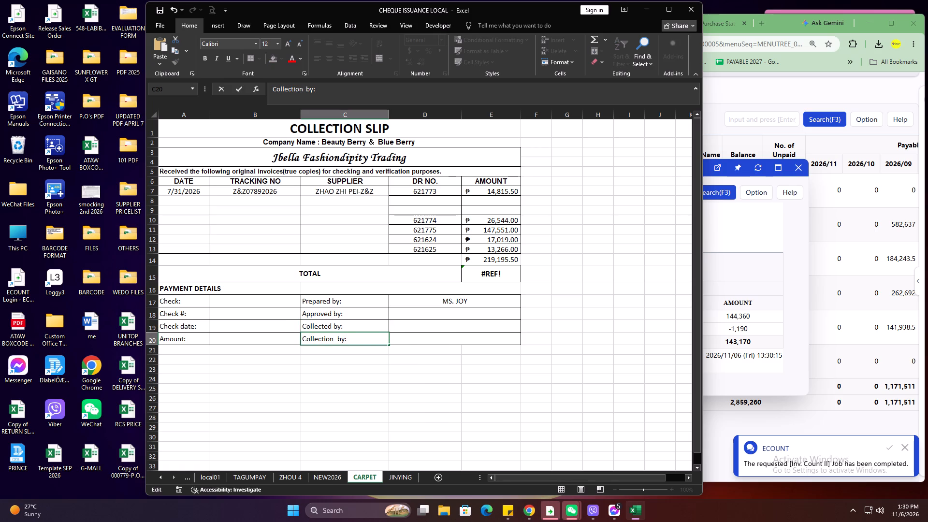
{"action": "left_click", "coordinate": [334, 340]}
{"action": "left_click", "coordinate": [338, 340]}
{"action": "key", "text": "BackSpace"}
Change the "Collected by:" label in the payment details to "Collected date:".
{"action": "double_click", "coordinate": [340, 326]}
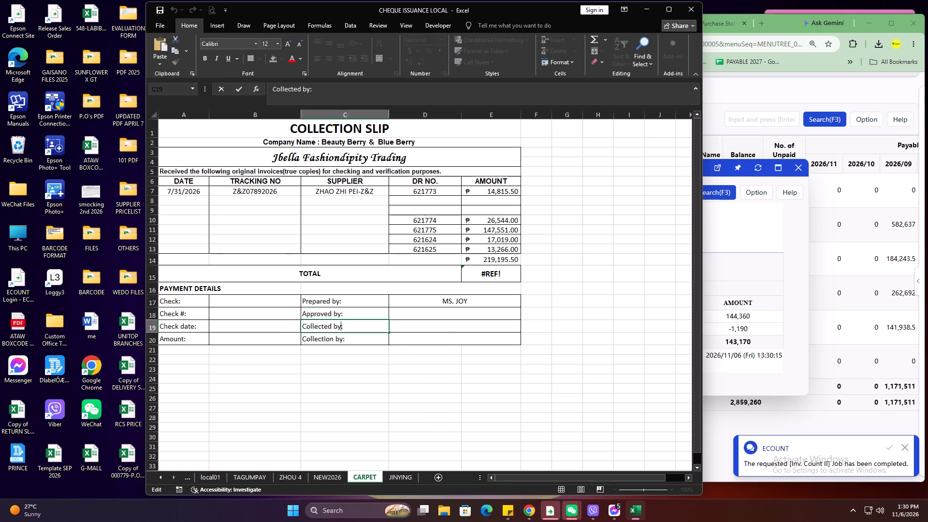
{"action": "key", "text": "BackSpace"}
{"action": "key", "text": "BackSpace"}
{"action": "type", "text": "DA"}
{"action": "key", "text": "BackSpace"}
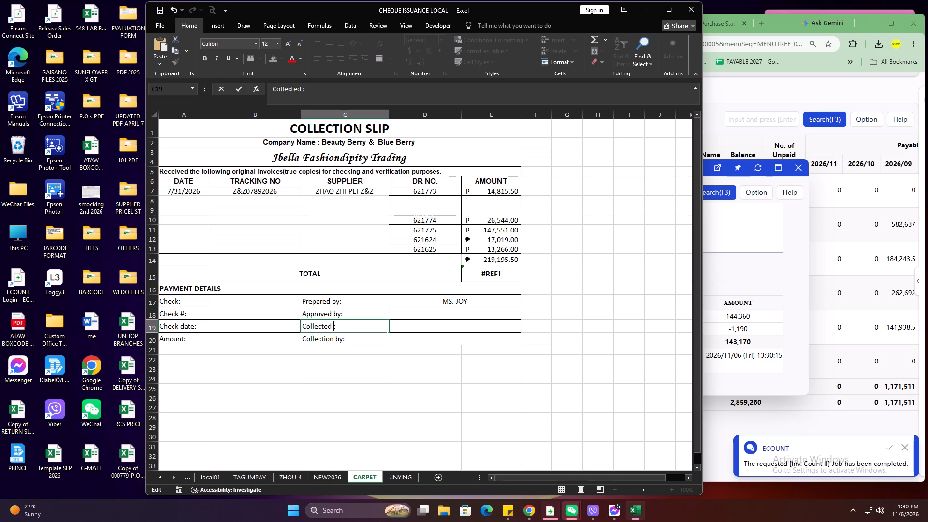
{"action": "left_click", "coordinate": [377, 386]}
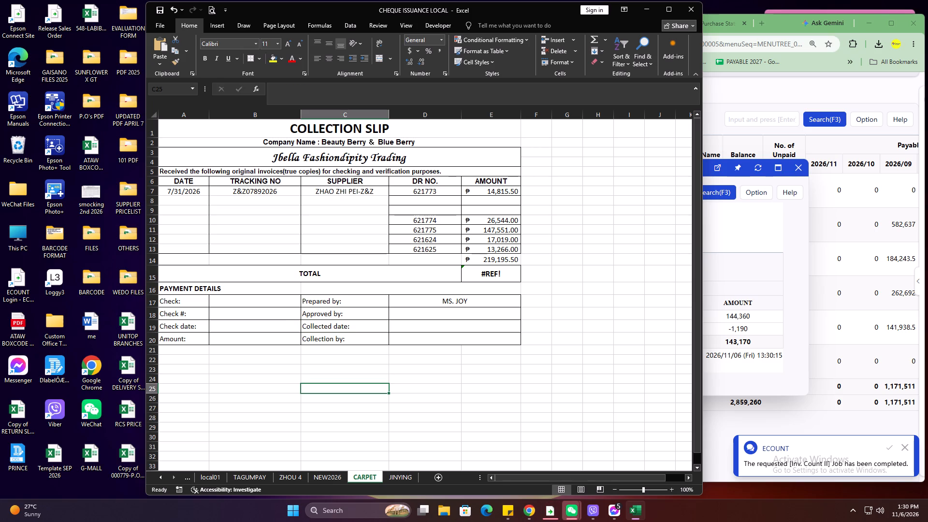
Consult the payable slip in Chrome, and in Excel set the first invoice row to date 7/18/2026, DR no. 10215 and amount 28,800.
{"action": "left_click", "coordinate": [754, 277]}
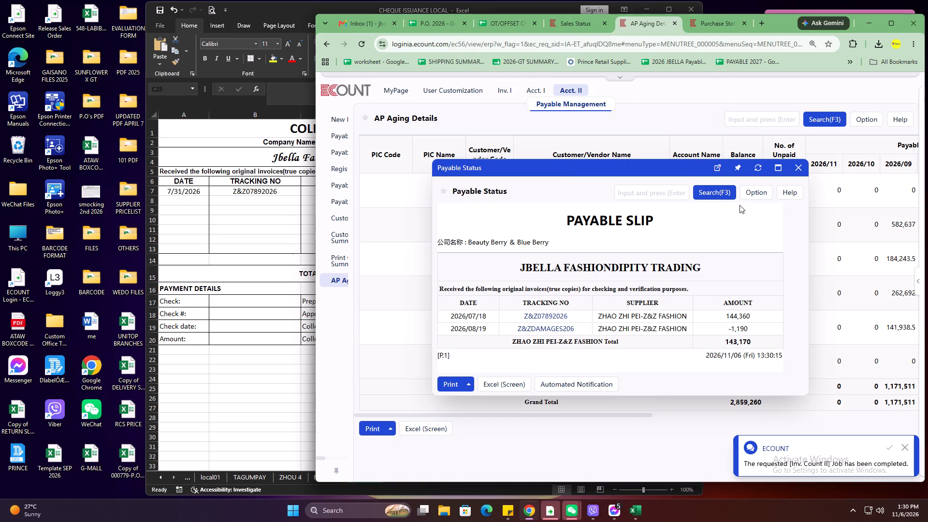
{"action": "left_click", "coordinate": [224, 204]}
{"action": "left_click", "coordinate": [196, 188]}
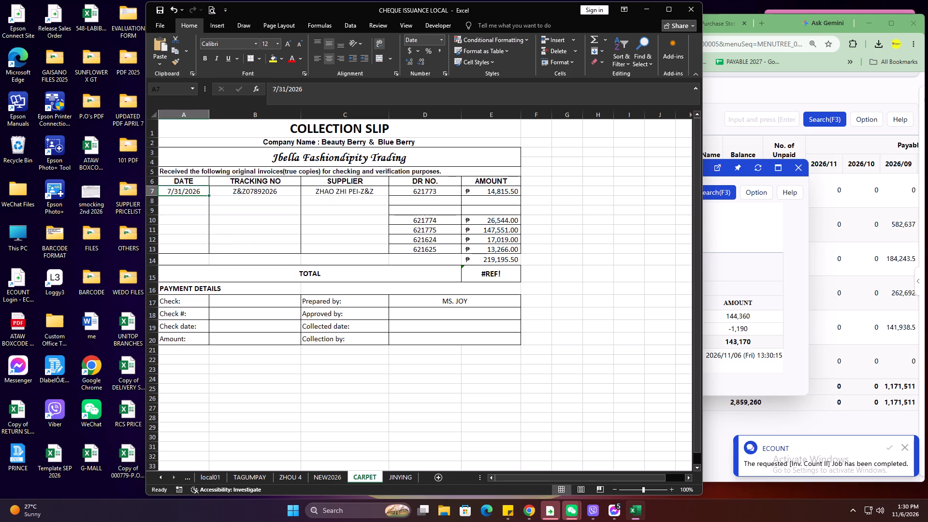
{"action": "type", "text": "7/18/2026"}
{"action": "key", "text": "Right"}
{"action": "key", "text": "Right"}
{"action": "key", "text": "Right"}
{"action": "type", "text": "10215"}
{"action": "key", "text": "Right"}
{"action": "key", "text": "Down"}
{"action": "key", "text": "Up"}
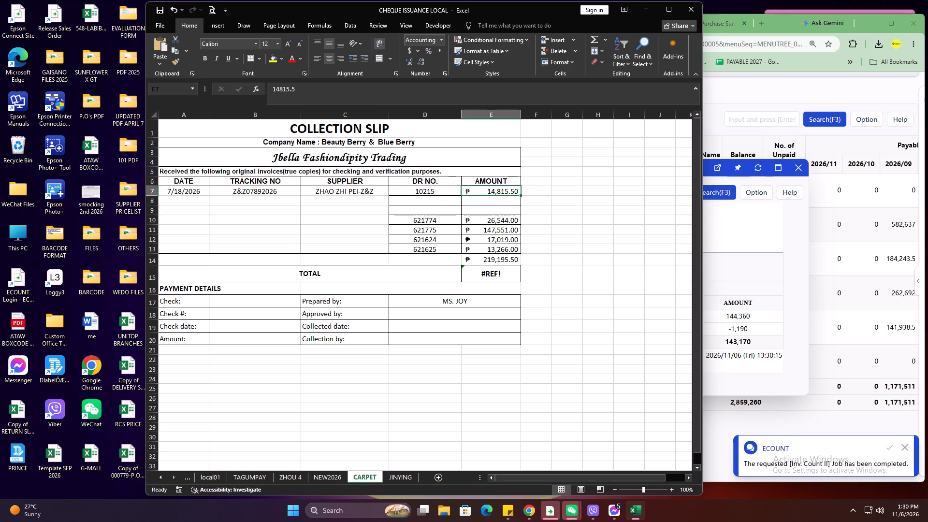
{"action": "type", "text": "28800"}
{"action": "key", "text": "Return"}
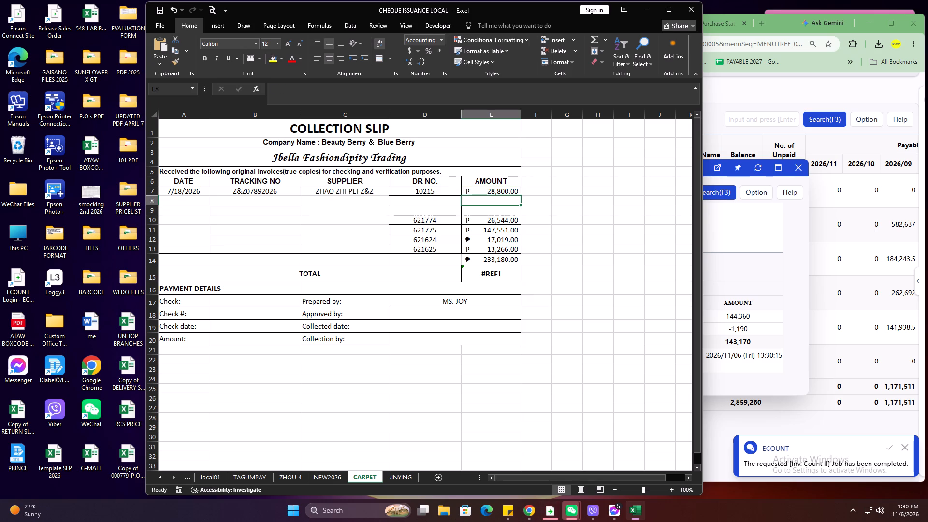
Fill row 8 of the collection slip with date 7/18/2026, DR No. 10214 and amount 28800.
{"action": "left_click", "coordinate": [188, 201]}
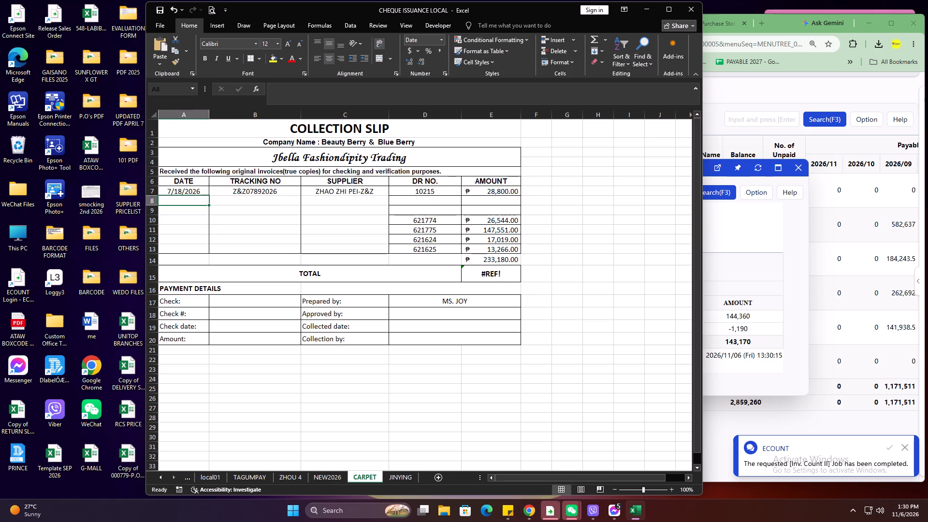
{"action": "type", "text": "7/18/2026"}
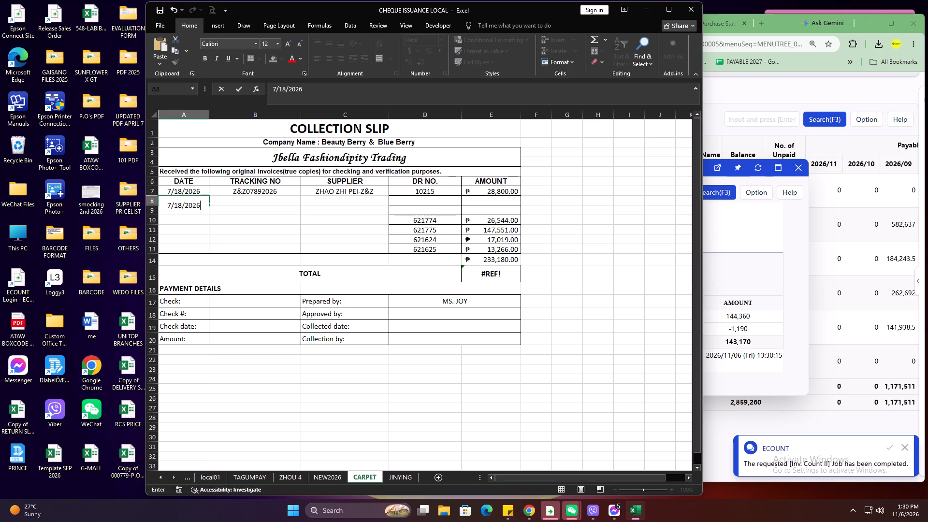
{"action": "key", "text": "Right"}
{"action": "key", "text": "Right"}
{"action": "key", "text": "Right"}
{"action": "type", "text": "10"}
{"action": "key", "text": "2"}
{"action": "key", "text": "1"}
{"action": "key", "text": "4"}
{"action": "key", "text": "Right"}
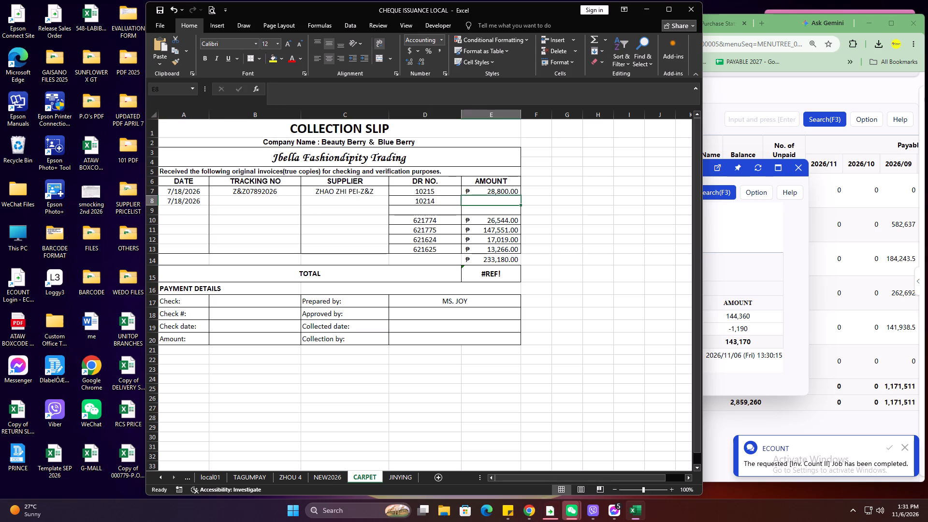
{"action": "type", "text": "28800"}
{"action": "key", "text": "Down"}
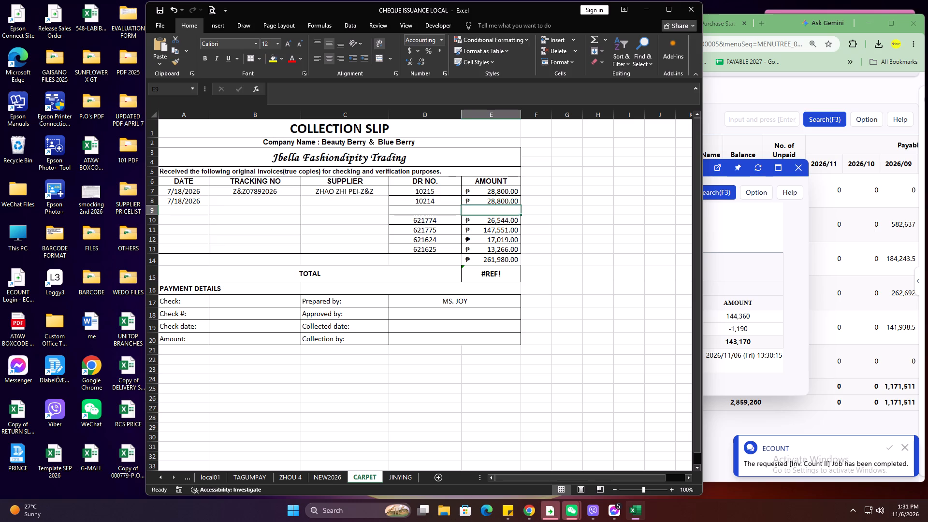
Fill row 9 of the collection slip with date 7/18/2026, DR No. 10216 and amount 5760.
{"action": "key", "text": "Left"}
{"action": "key", "text": "Left"}
{"action": "key", "text": "Left"}
{"action": "key", "text": "Left"}
{"action": "type", "text": "7/18/2026"}
{"action": "key", "text": "Right"}
{"action": "key", "text": "Right"}
{"action": "key", "text": "Right"}
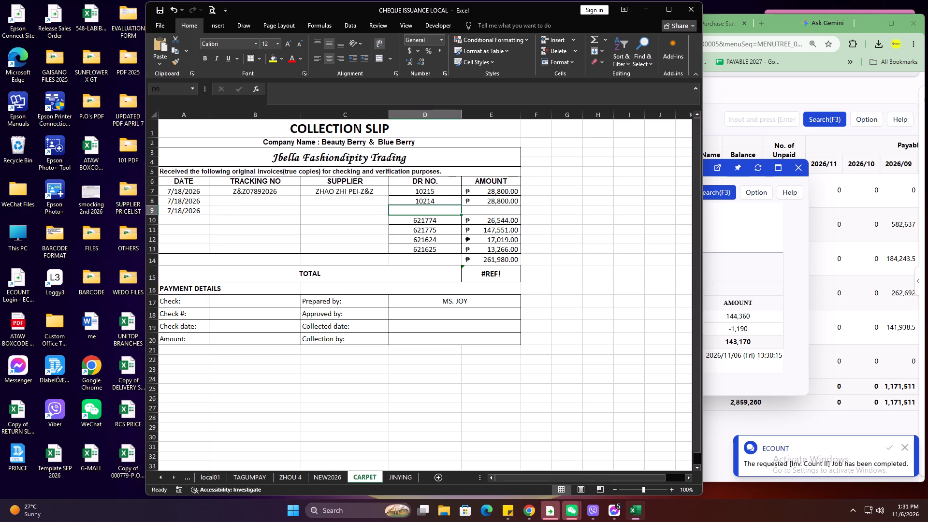
{"action": "type", "text": "10216"}
{"action": "key", "text": "Right"}
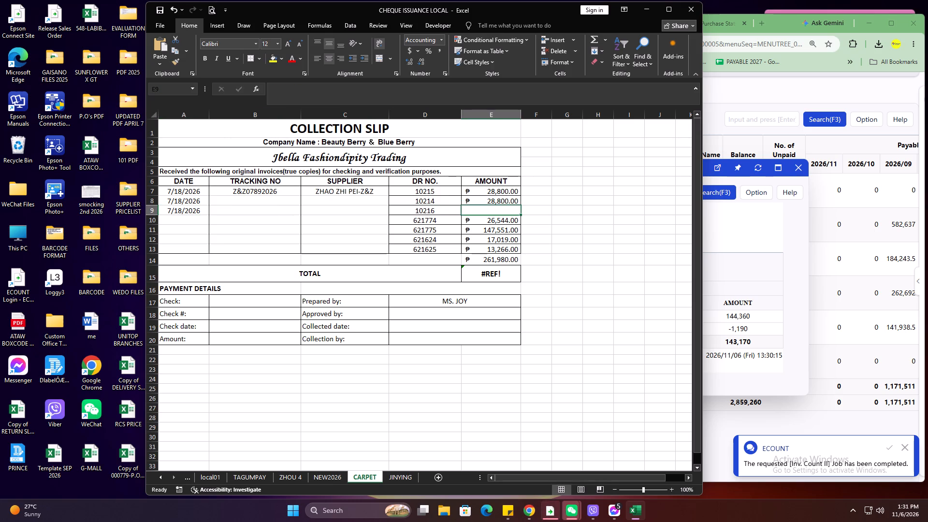
{"action": "type", "text": "5760"}
{"action": "key", "text": "Right"}
{"action": "key", "text": "Down"}
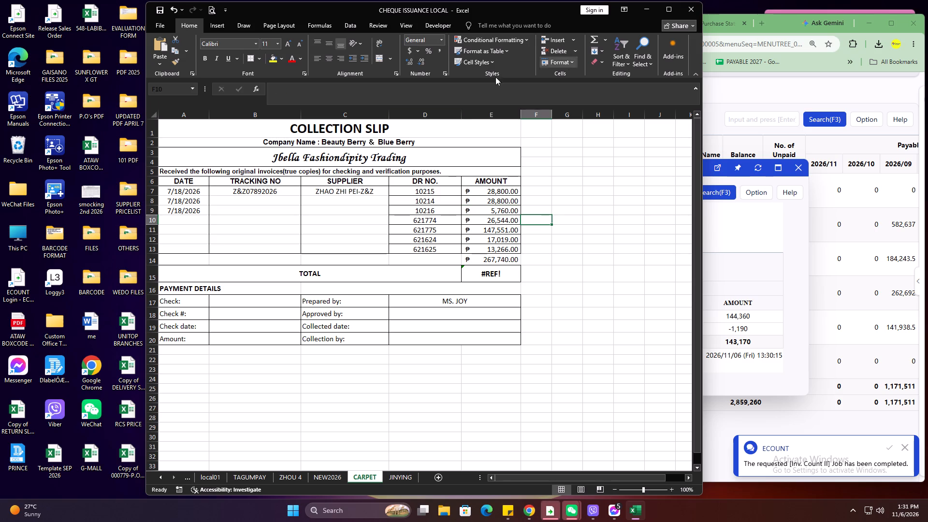
Fill row 10 with date 7/18/2026, DR No. 10217 and amount 5760, replacing the old entry.
{"action": "left_click", "coordinate": [208, 217]}
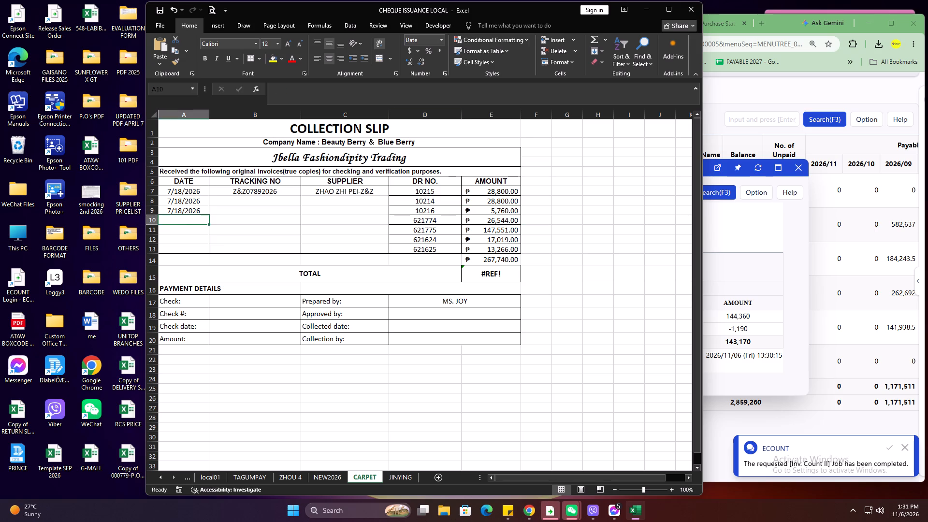
{"action": "type", "text": "7/18/22"}
{"action": "key", "text": "BackSpace"}
{"action": "type", "text": "026"}
{"action": "key", "text": "Right"}
{"action": "key", "text": "Right"}
{"action": "key", "text": "Right"}
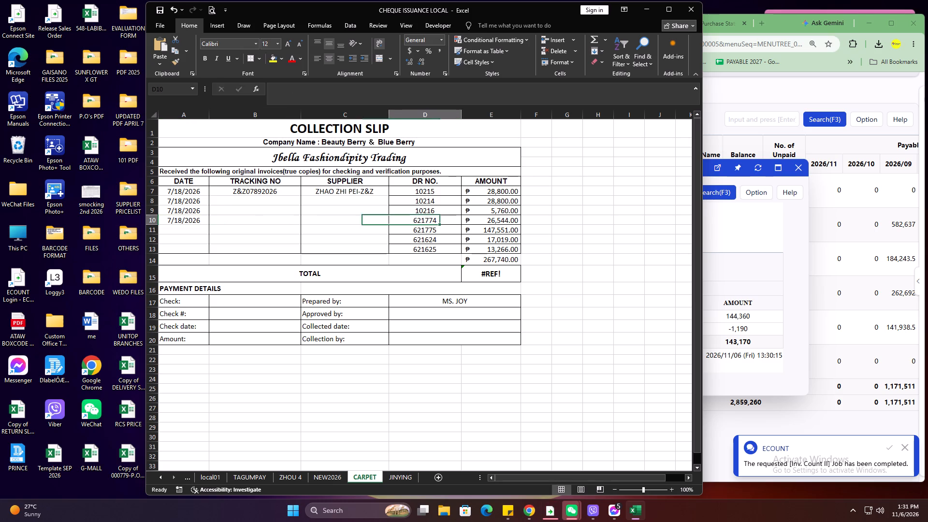
{"action": "type", "text": "10217"}
{"action": "key", "text": "Right"}
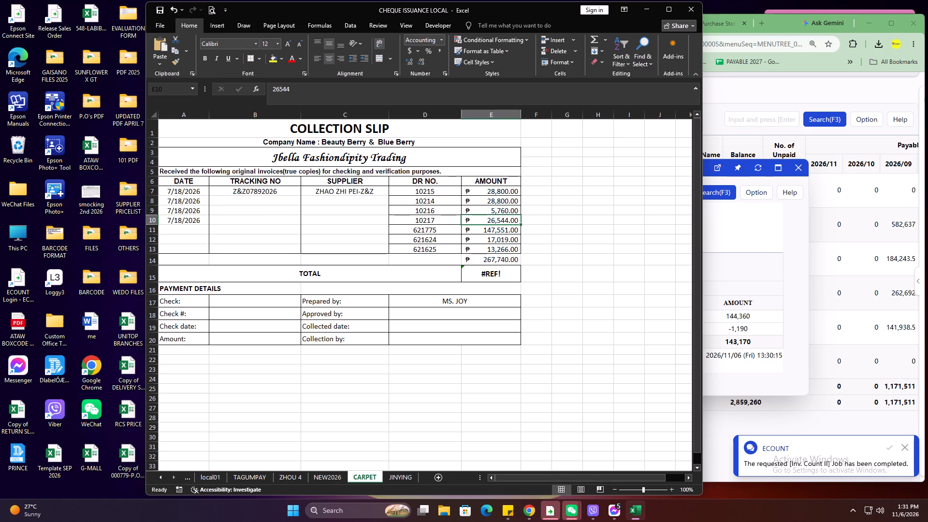
{"action": "type", "text": "5760"}
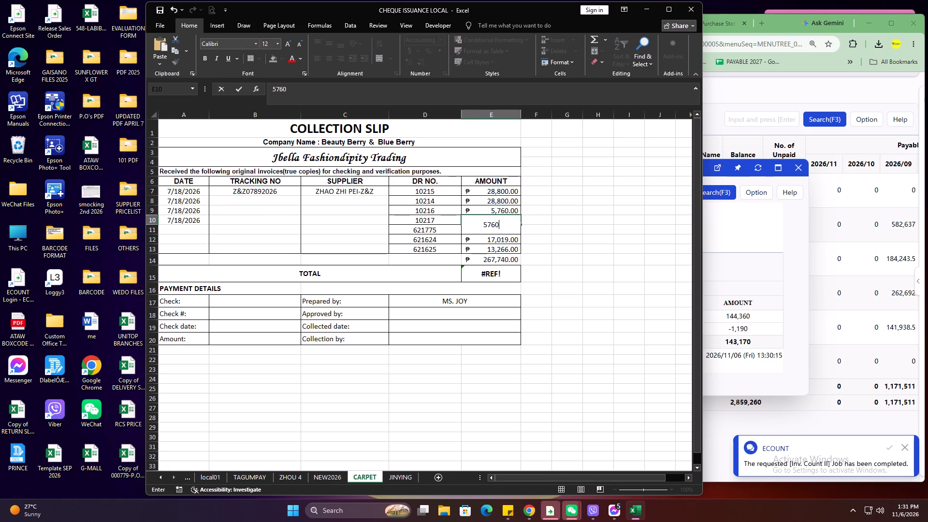
{"action": "key", "text": "Return"}
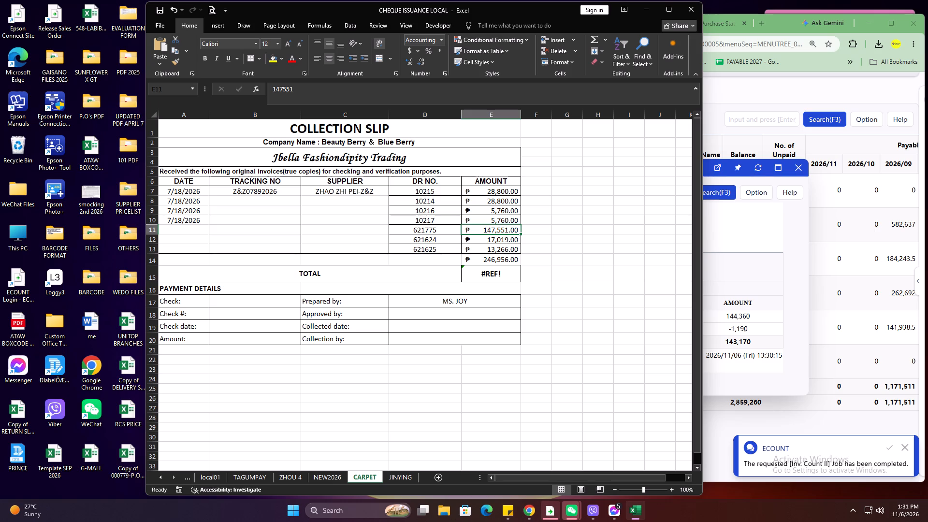
Fill row 11 with date 8/15/2026, DR No. 10138 and amount 37680, replacing the old entry.
{"action": "left_click", "coordinate": [188, 230]}
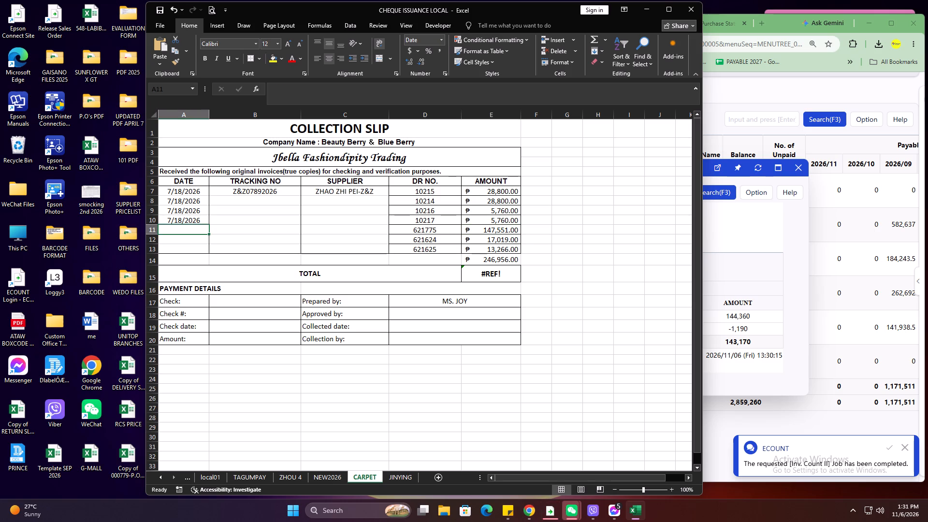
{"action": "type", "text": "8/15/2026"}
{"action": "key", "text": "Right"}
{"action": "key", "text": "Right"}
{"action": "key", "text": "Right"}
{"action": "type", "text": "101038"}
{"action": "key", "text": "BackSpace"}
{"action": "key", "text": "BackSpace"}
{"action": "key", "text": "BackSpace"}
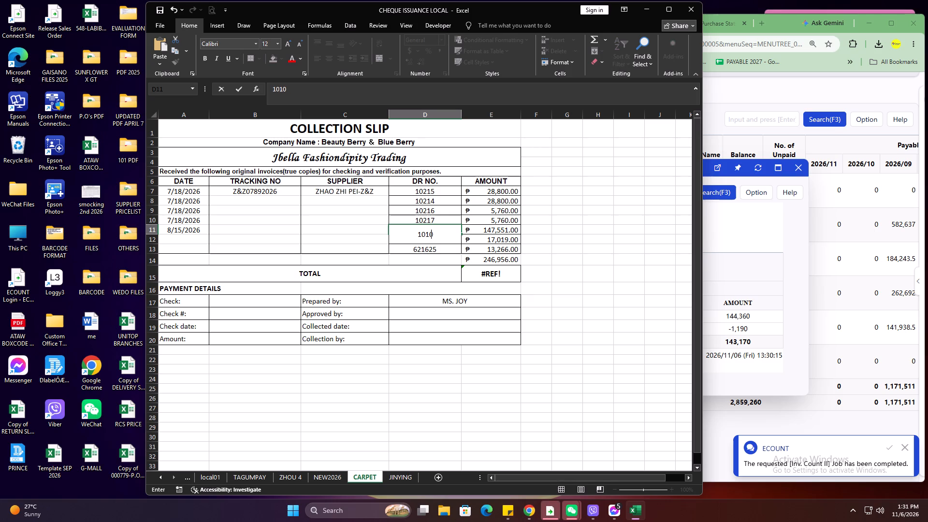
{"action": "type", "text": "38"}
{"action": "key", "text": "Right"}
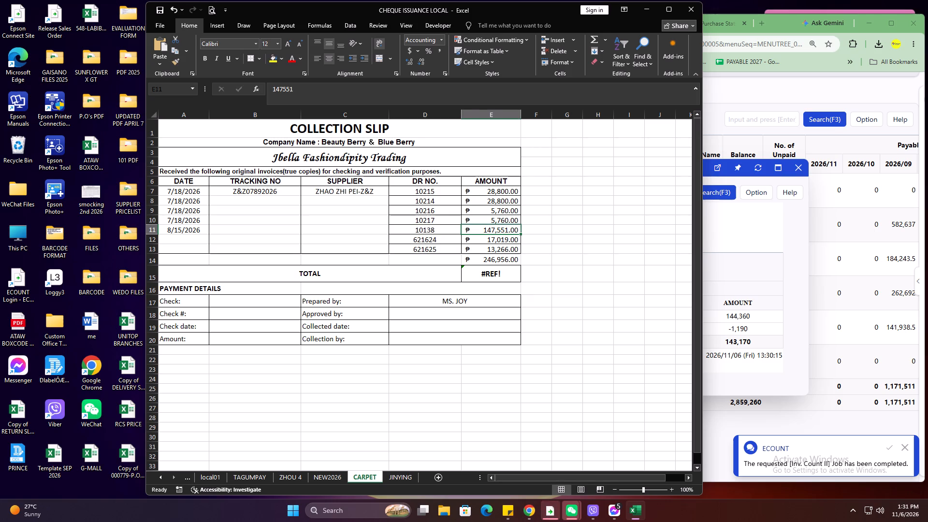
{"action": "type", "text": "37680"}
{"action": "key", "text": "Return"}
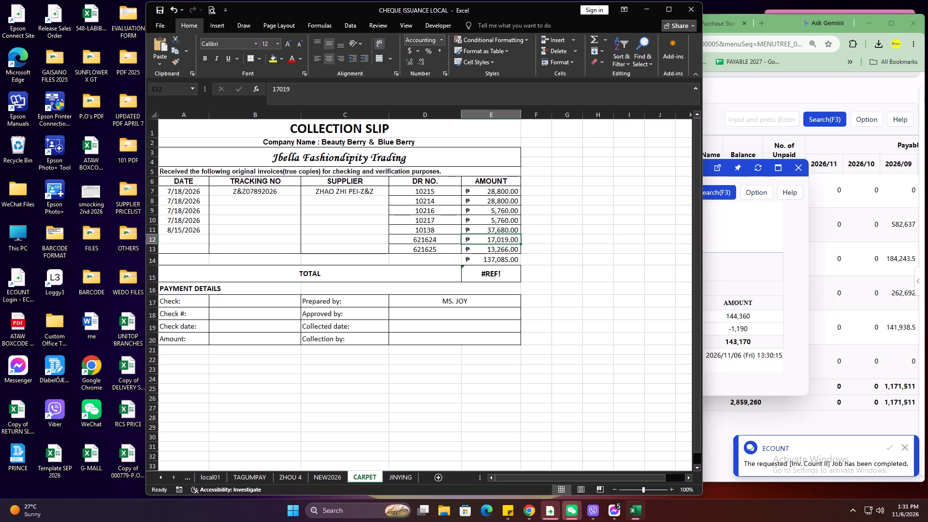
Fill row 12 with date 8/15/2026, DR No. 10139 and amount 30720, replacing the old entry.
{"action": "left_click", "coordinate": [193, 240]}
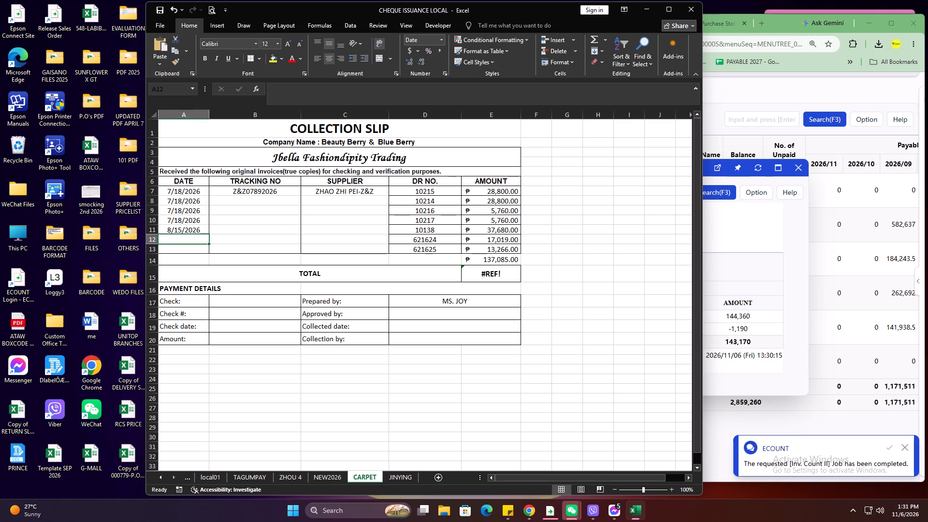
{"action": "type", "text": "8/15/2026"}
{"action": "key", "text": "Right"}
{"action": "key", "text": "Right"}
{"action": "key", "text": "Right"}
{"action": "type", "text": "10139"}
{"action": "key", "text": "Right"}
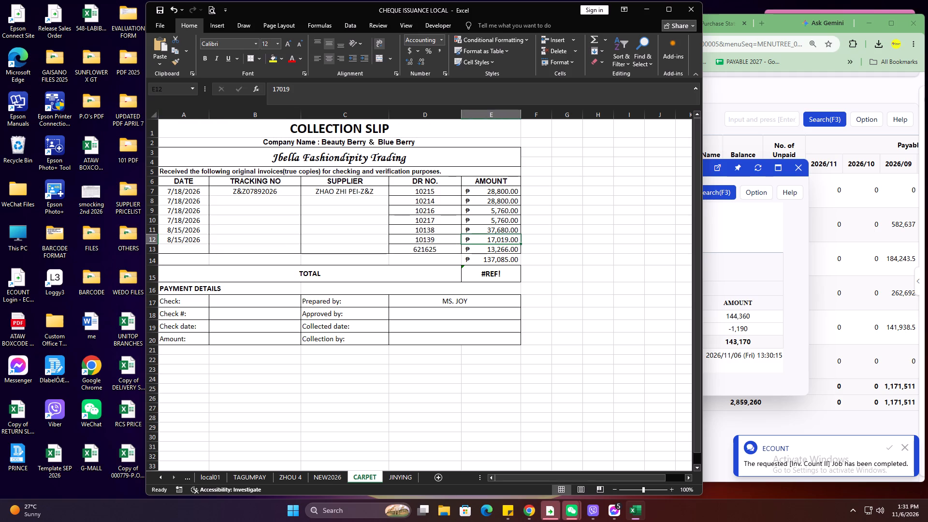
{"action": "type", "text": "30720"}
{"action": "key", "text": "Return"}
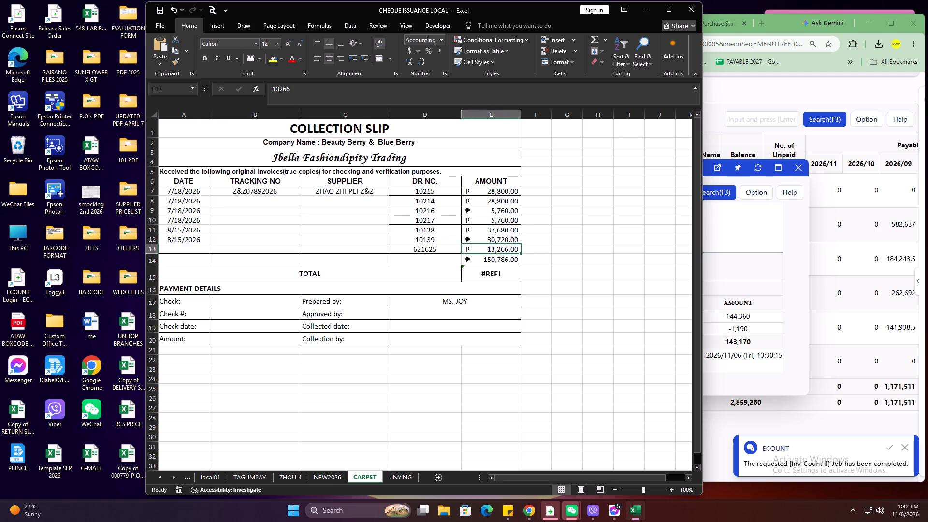
Overwrite row 12 with date 9/8/2026, DR No. 9936 and amount 6840.
{"action": "left_click", "coordinate": [186, 239]}
{"action": "type", "text": "9/5"}
{"action": "key", "text": "BackSpace"}
{"action": "type", "text": "8/2026"}
{"action": "key", "text": "Right"}
{"action": "key", "text": "Right"}
{"action": "key", "text": "Right"}
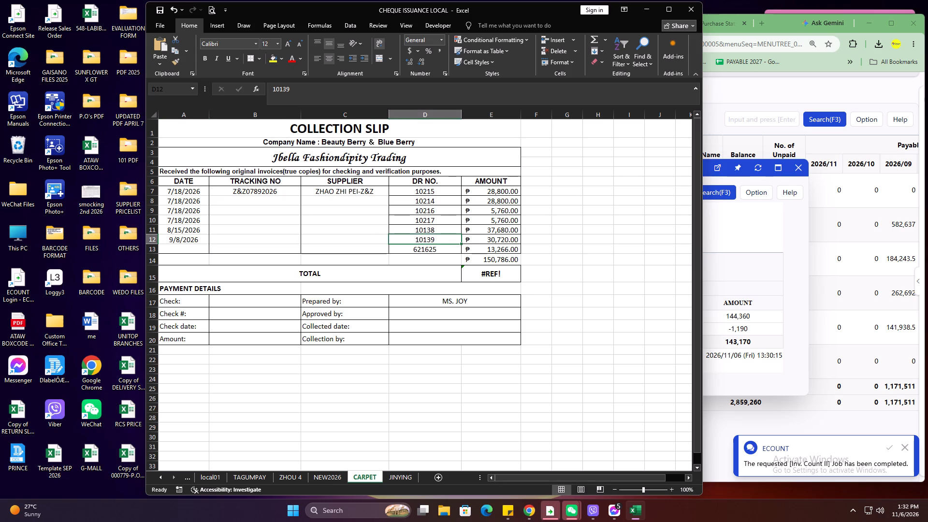
{"action": "type", "text": "9936"}
{"action": "key", "text": "Right"}
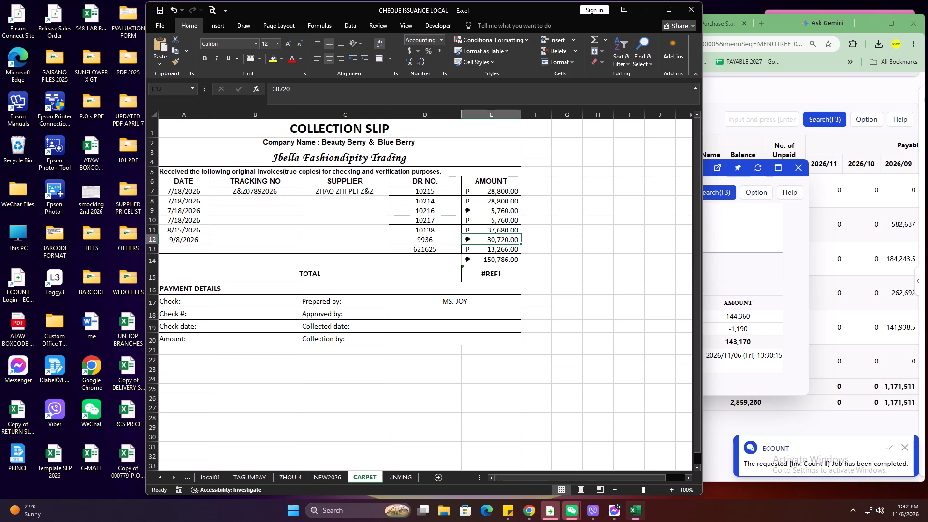
{"action": "type", "text": "6840"}
{"action": "key", "text": "Return"}
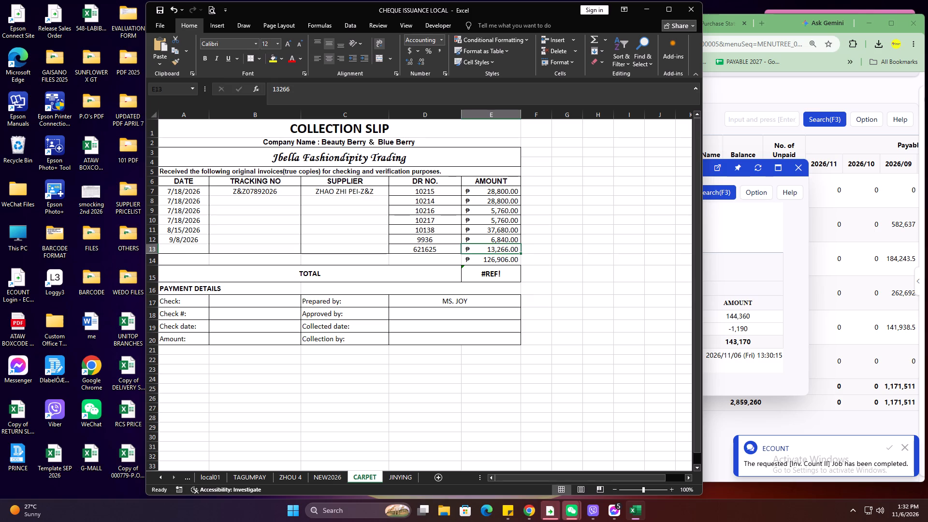
{"action": "left_click", "coordinate": [152, 250]}
{"action": "right_click", "coordinate": [152, 250]}
{"action": "left_click", "coordinate": [188, 346]}
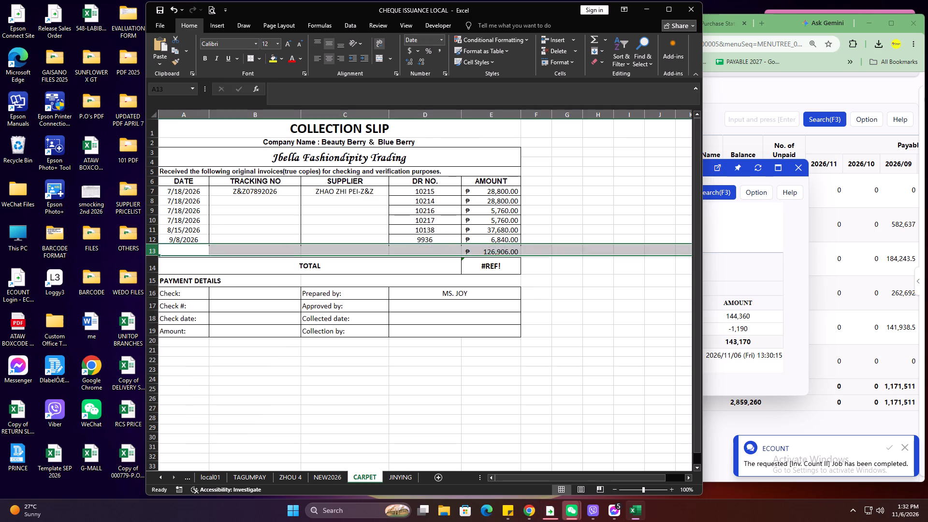
Clear the subtotal formula in E13, directly above the TOTAL row.
{"action": "left_click", "coordinate": [500, 260]}
{"action": "left_click", "coordinate": [503, 246]}
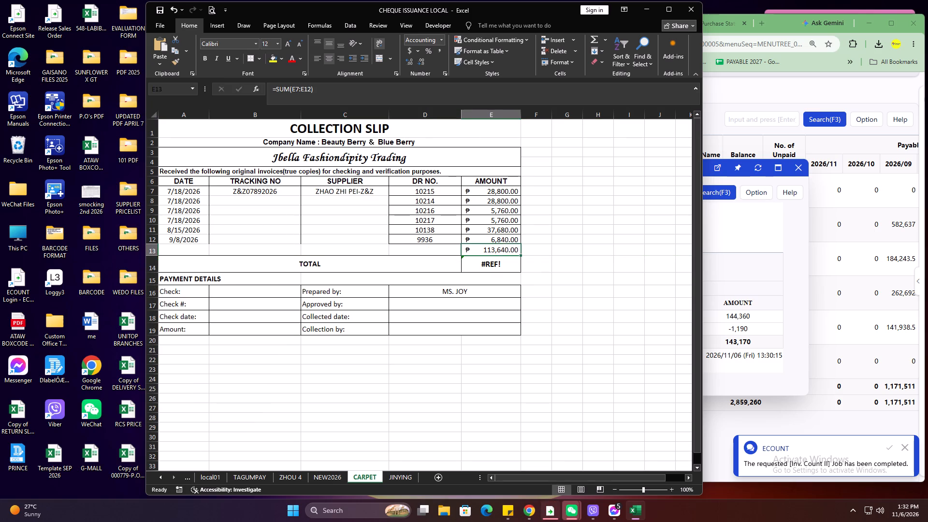
{"action": "key", "text": "BackSpace"}
{"action": "key", "text": "Return"}
Replace the broken TOTAL in E14 with a SUM formula covering the amounts in E7:E12.
{"action": "type", "text": "=sum("}
{"action": "left_click_drag", "start_coordinate": [512, 187], "coordinate": [514, 225]}
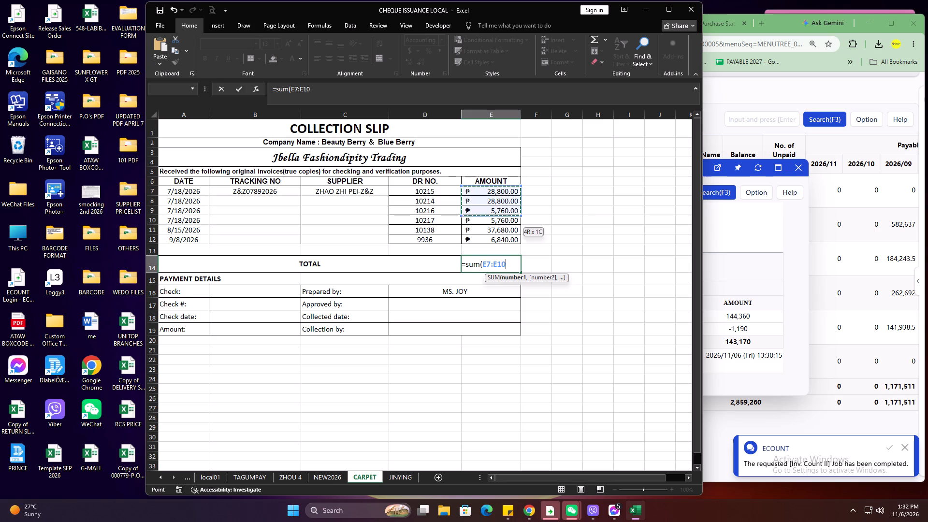
{"action": "left_click_drag", "start_coordinate": [514, 225], "coordinate": [511, 241]}
{"action": "key", "text": "shift+parenright"}
{"action": "key", "text": "Return"}
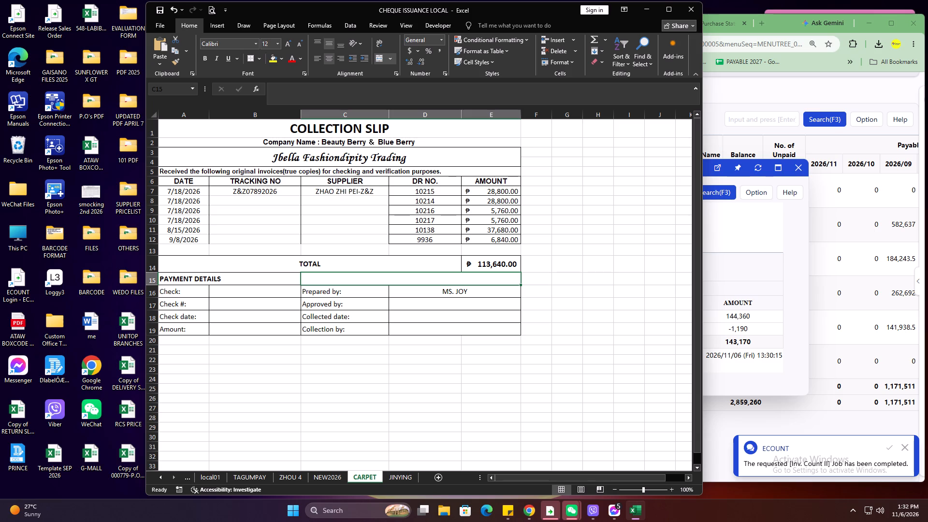
Check the entered amounts and insert a blank row above the 9/8/2026 entry in row 12.
{"action": "left_click", "coordinate": [500, 196]}
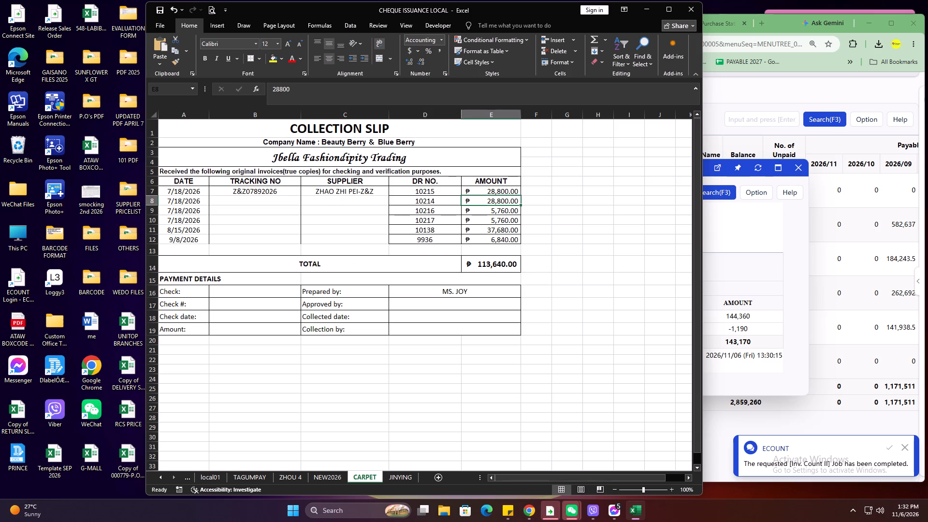
{"action": "left_click", "coordinate": [509, 221]}
{"action": "left_click", "coordinate": [509, 229]}
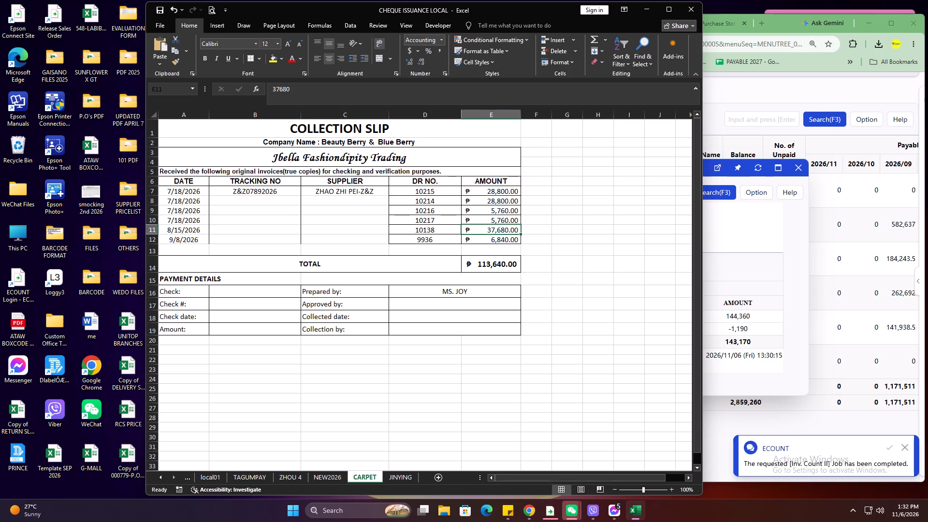
{"action": "right_click", "coordinate": [151, 241]}
{"action": "left_click", "coordinate": [169, 322]}
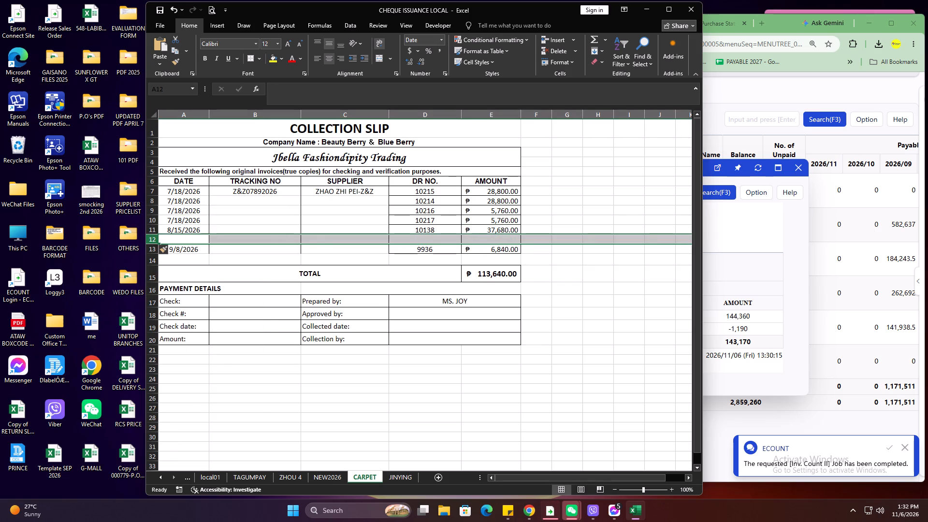
Fill the new row 12 with date 8/15/2026, DR No. 10139 and amount 30720.
{"action": "left_click", "coordinate": [193, 239]}
{"action": "type", "text": "8/15/2026"}
{"action": "key", "text": "Right"}
{"action": "key", "text": "Right"}
{"action": "key", "text": "Right"}
{"action": "type", "text": "10139"}
{"action": "key", "text": "Right"}
{"action": "type", "text": "30720"}
{"action": "key", "text": "Return"}
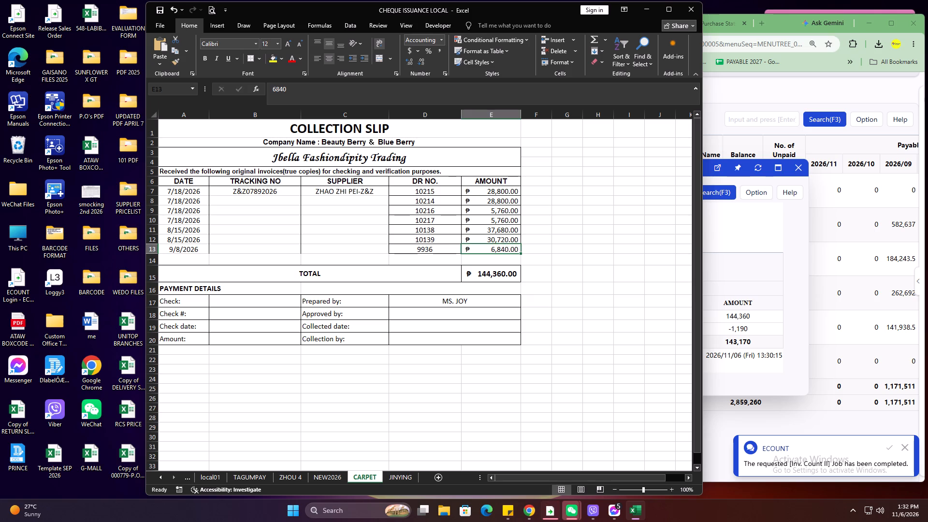
{"action": "left_click", "coordinate": [586, 283]}
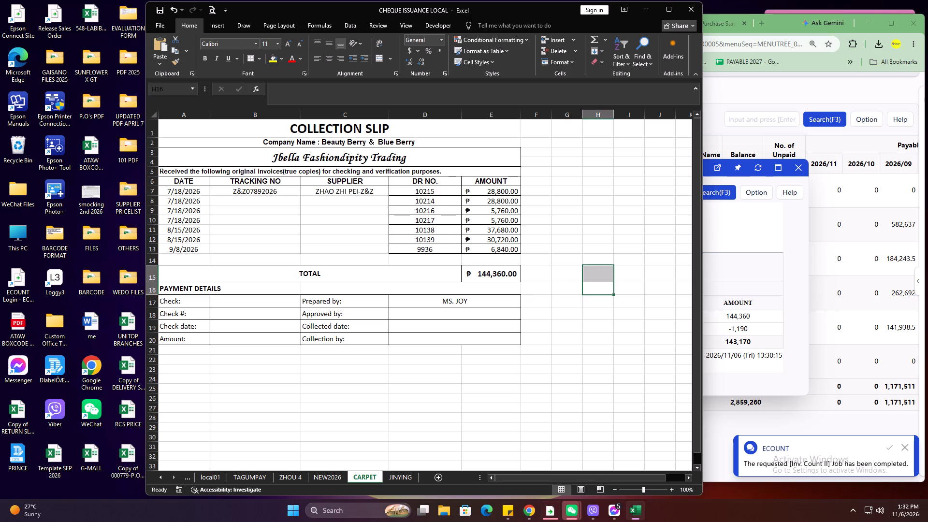
Merge and center the tracking number cells B7:B13 and the supplier cells C7:C13 into one block each.
{"action": "left_click_drag", "start_coordinate": [246, 188], "coordinate": [242, 246]}
{"action": "left_click", "coordinate": [380, 53]}
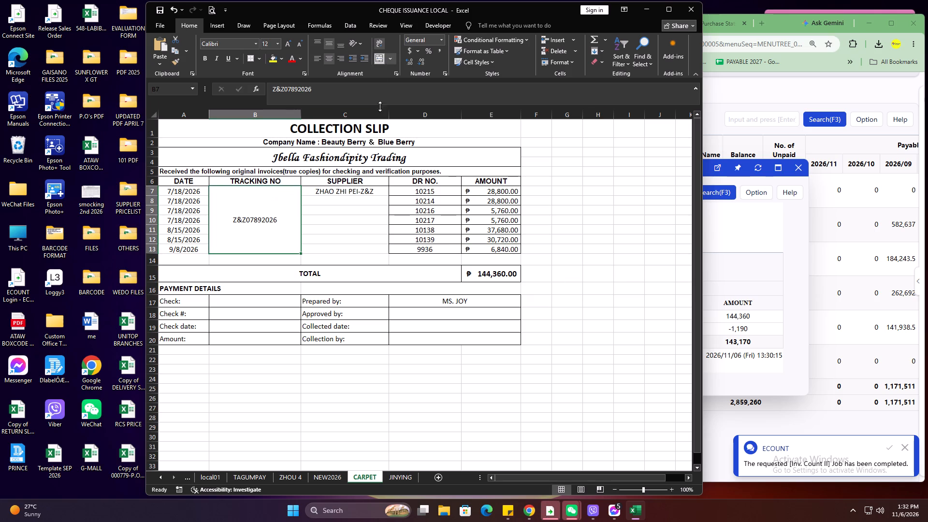
{"action": "left_click_drag", "start_coordinate": [347, 188], "coordinate": [345, 245]}
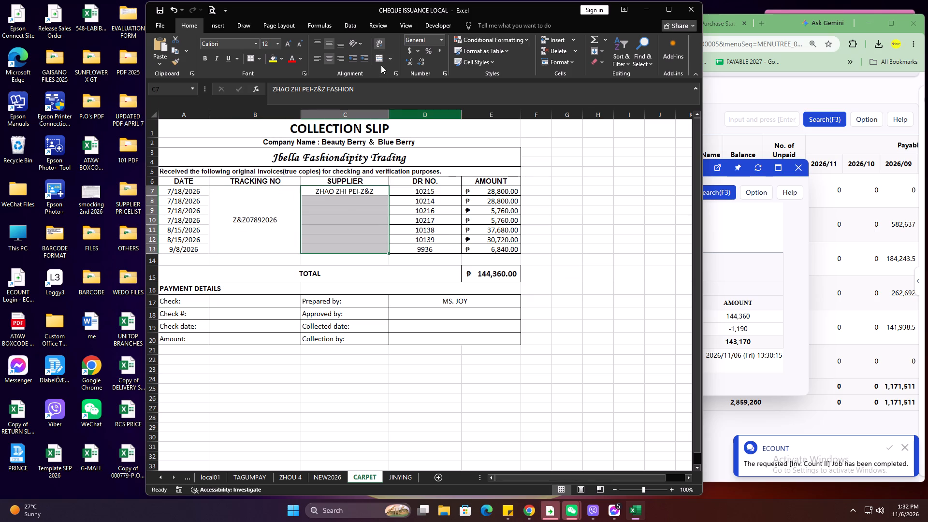
{"action": "left_click", "coordinate": [379, 54]}
{"action": "left_click", "coordinate": [299, 195]}
Apply all borders to the date, tracking number, supplier and DR number entries in A7:D13.
{"action": "left_click_drag", "start_coordinate": [189, 191], "coordinate": [407, 226]}
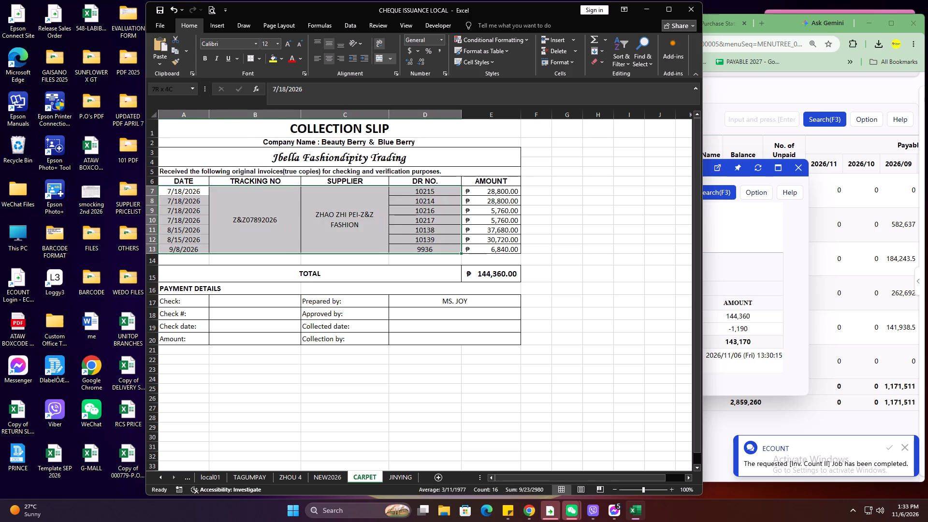
{"action": "left_click_drag", "start_coordinate": [407, 226], "coordinate": [414, 226]}
{"action": "left_click", "coordinate": [261, 60]}
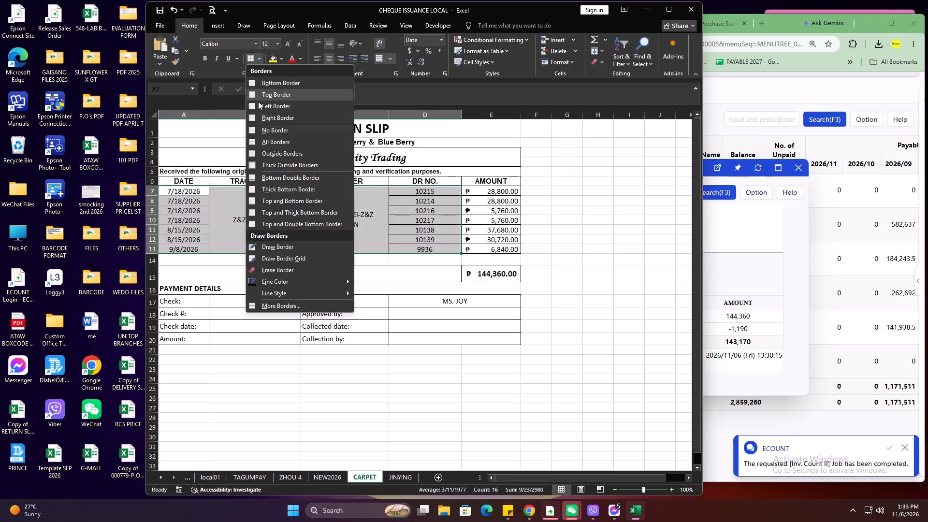
{"action": "left_click", "coordinate": [266, 143]}
{"action": "left_click", "coordinate": [351, 139]}
Enlarge the Jbella Fashiondipity Trading heading to font size 24.
{"action": "left_click", "coordinate": [320, 161]}
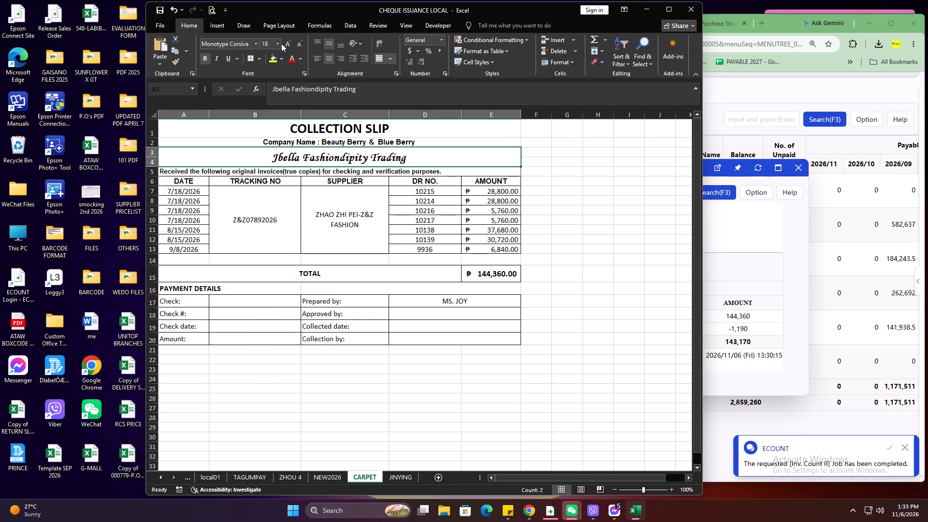
{"action": "left_click", "coordinate": [277, 43]}
{"action": "left_click", "coordinate": [267, 127]}
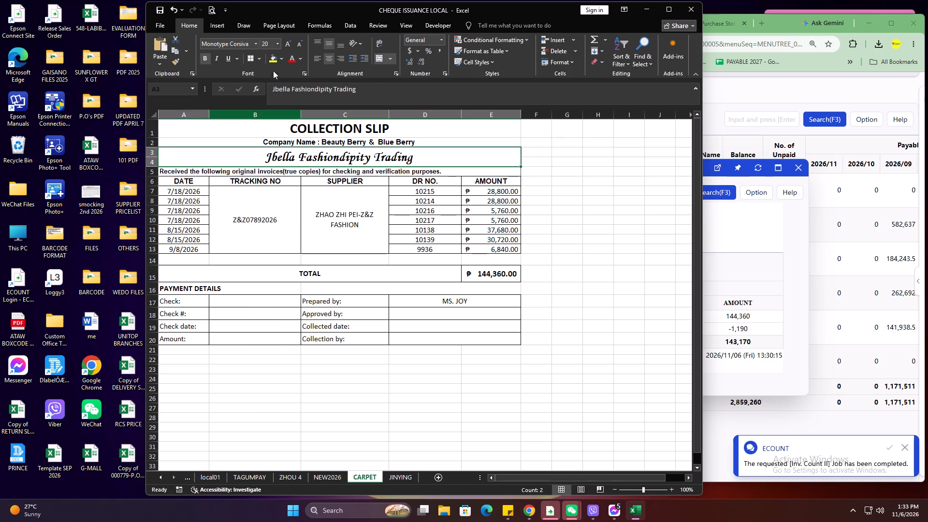
{"action": "double_click", "coordinate": [269, 40]}
{"action": "type", "text": "24"}
{"action": "key", "text": "Return"}
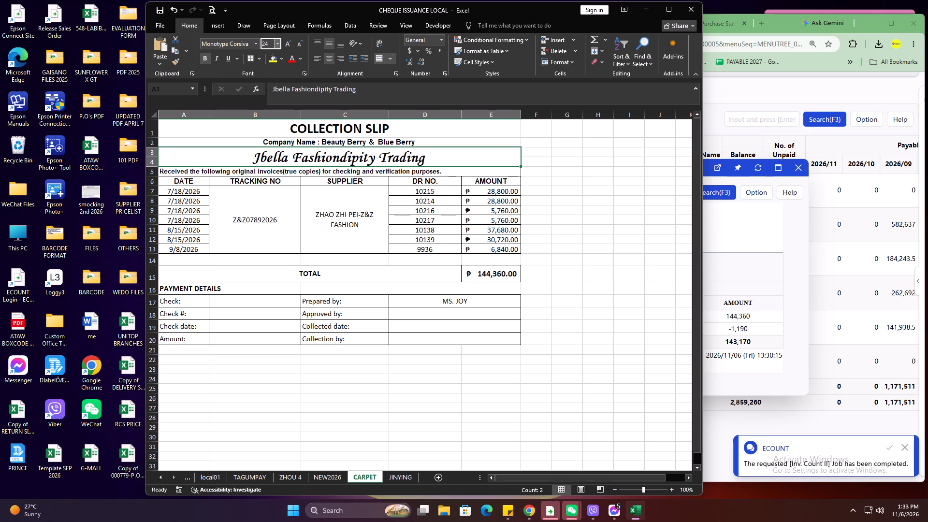
{"action": "left_click", "coordinate": [548, 222]}
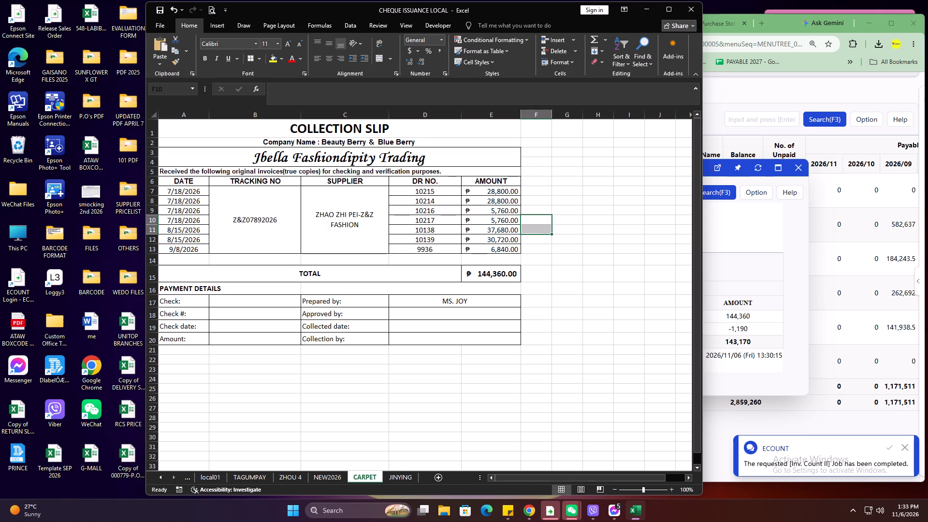
Set up printing of the collection slip for pages 1 to 1 on the OKI DATA CORP ML5500F printer.
{"action": "key", "text": "ctrl+p"}
{"action": "left_click", "coordinate": [272, 200]}
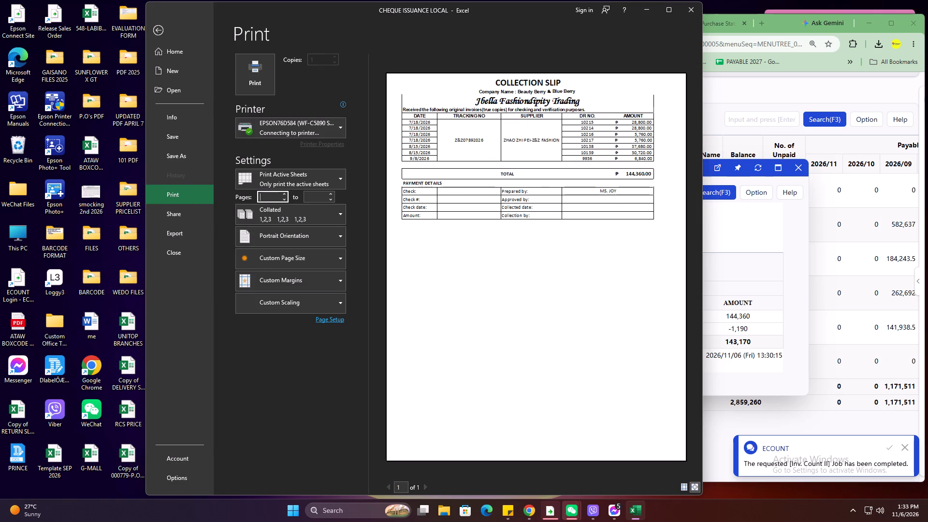
{"action": "key", "text": "1"}
{"action": "left_click", "coordinate": [323, 195]}
{"action": "key", "text": "1"}
{"action": "left_click", "coordinate": [318, 125]}
{"action": "scroll", "coordinate": [310, 195], "scroll_direction": "up", "scroll_amount": 7}
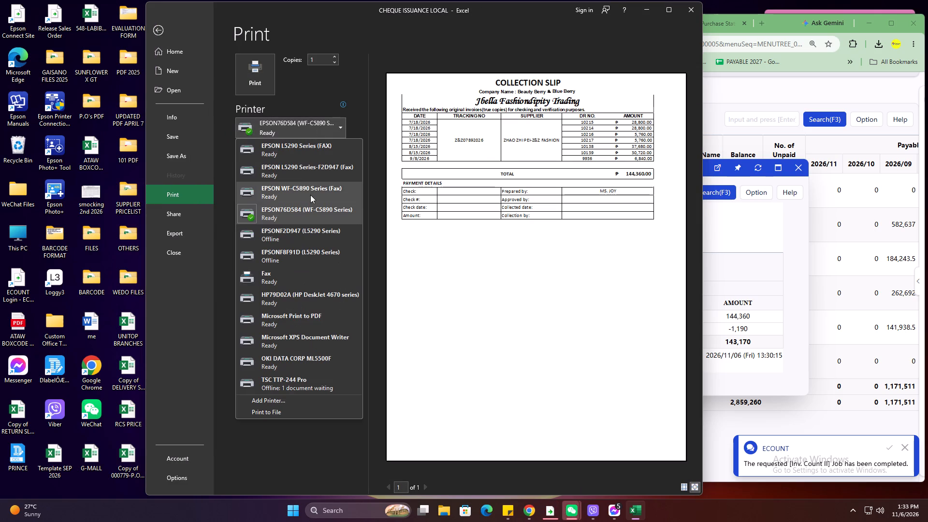
{"action": "left_click", "coordinate": [300, 367]}
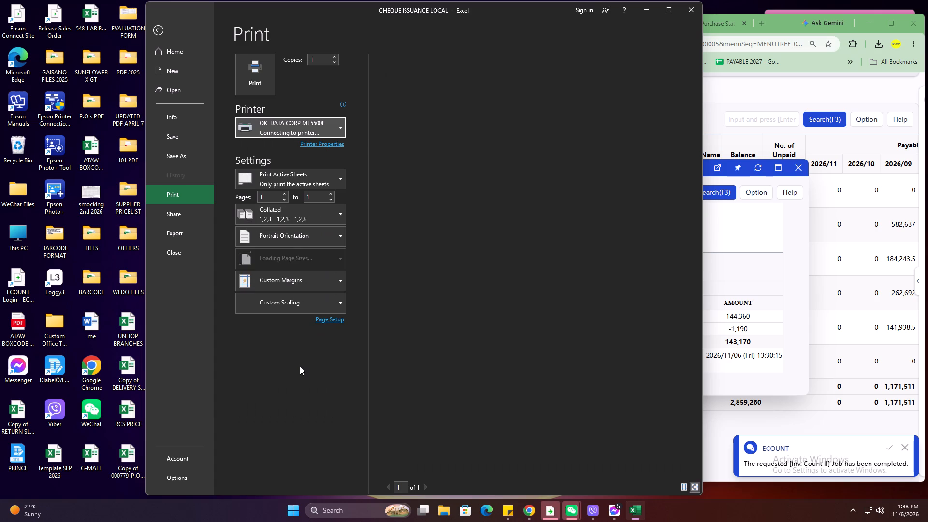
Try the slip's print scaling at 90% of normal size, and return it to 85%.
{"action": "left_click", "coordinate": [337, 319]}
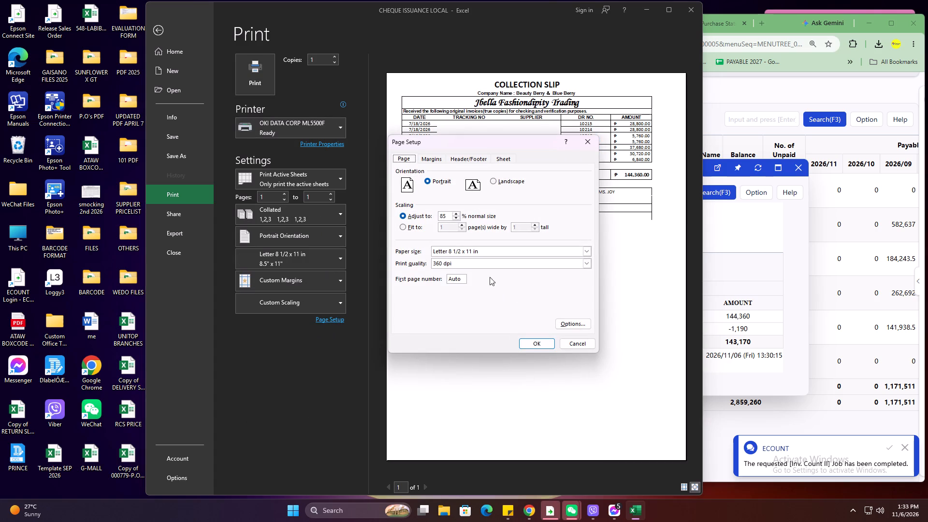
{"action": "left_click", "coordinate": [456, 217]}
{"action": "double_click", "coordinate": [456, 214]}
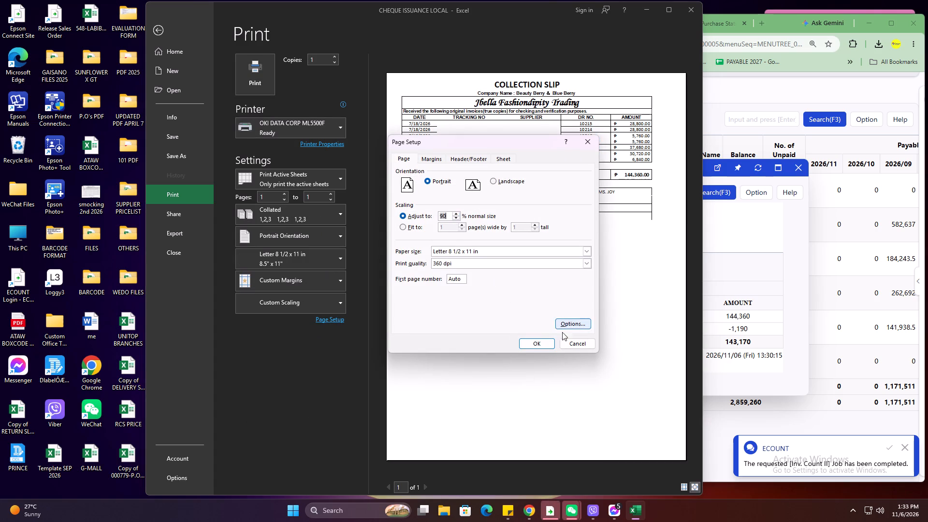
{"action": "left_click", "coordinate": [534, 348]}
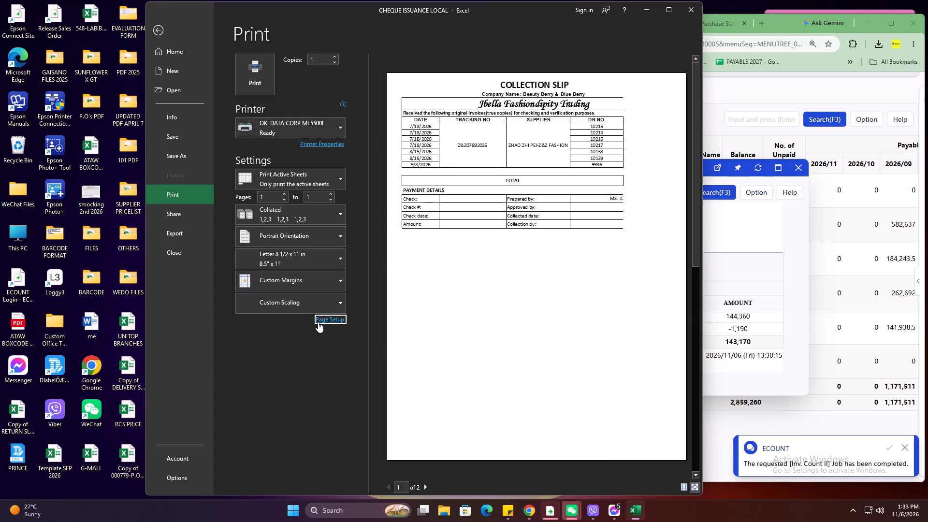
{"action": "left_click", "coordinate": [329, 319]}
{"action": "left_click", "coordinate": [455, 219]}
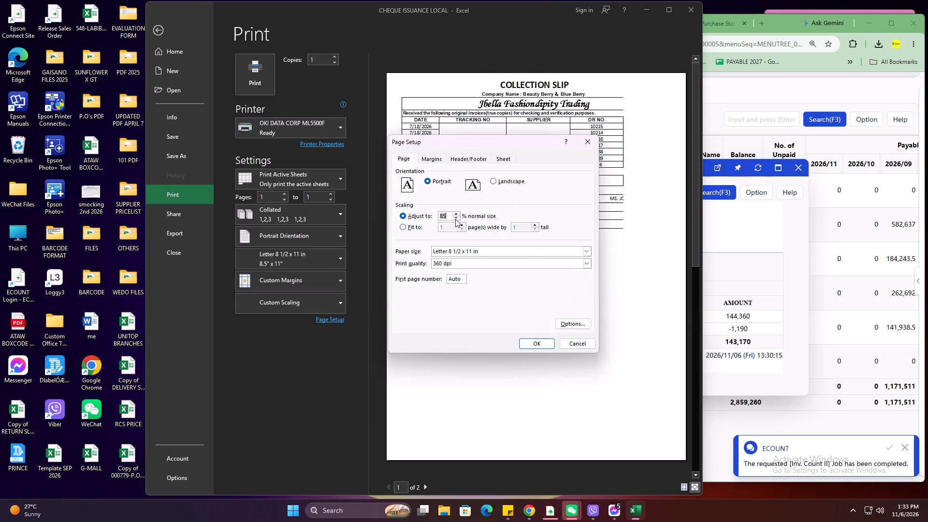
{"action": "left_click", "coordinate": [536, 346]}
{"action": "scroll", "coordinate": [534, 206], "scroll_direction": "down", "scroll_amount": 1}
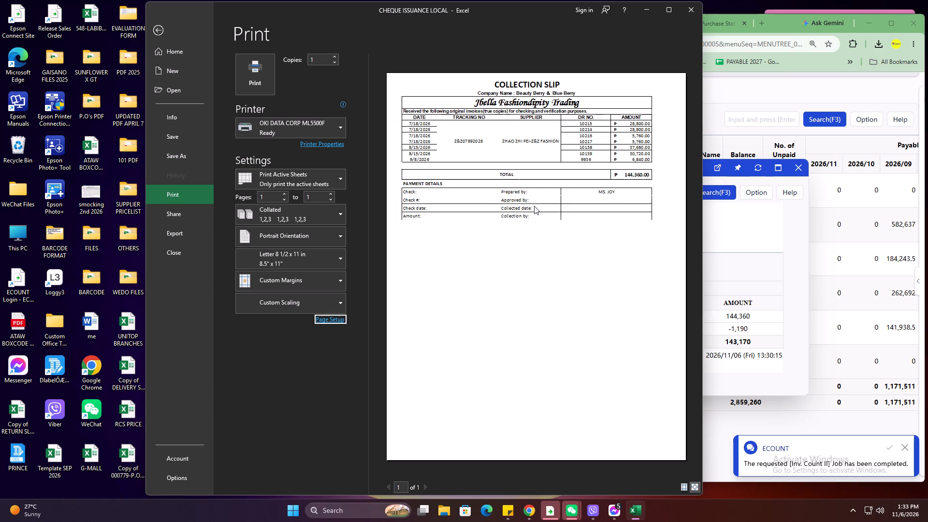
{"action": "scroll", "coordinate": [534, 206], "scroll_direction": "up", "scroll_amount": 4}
Set the slip's print quality to 180 dpi in the page setup.
{"action": "left_click", "coordinate": [328, 319]}
{"action": "left_click", "coordinate": [495, 261]}
{"action": "left_click", "coordinate": [485, 286]}
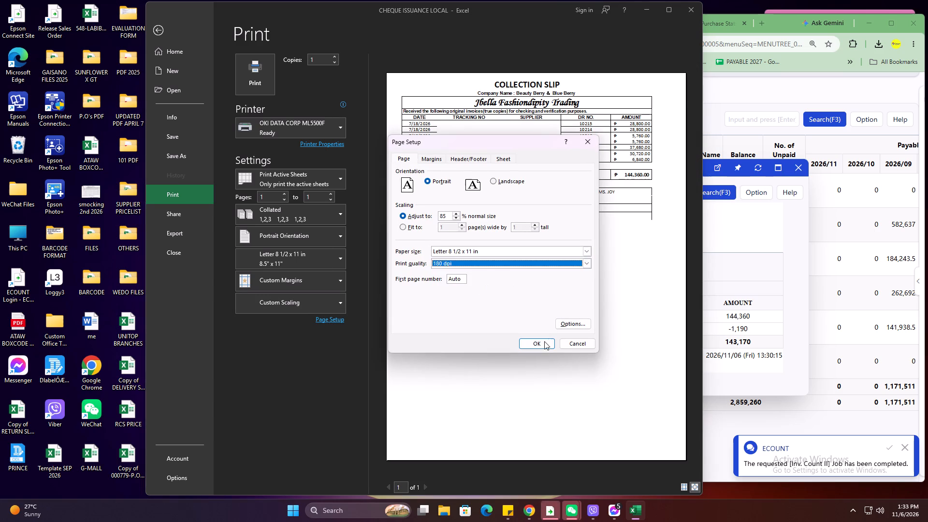
{"action": "left_click", "coordinate": [544, 344]}
Print the Z&Z Fashion collection slip.
{"action": "left_click", "coordinate": [258, 96]}
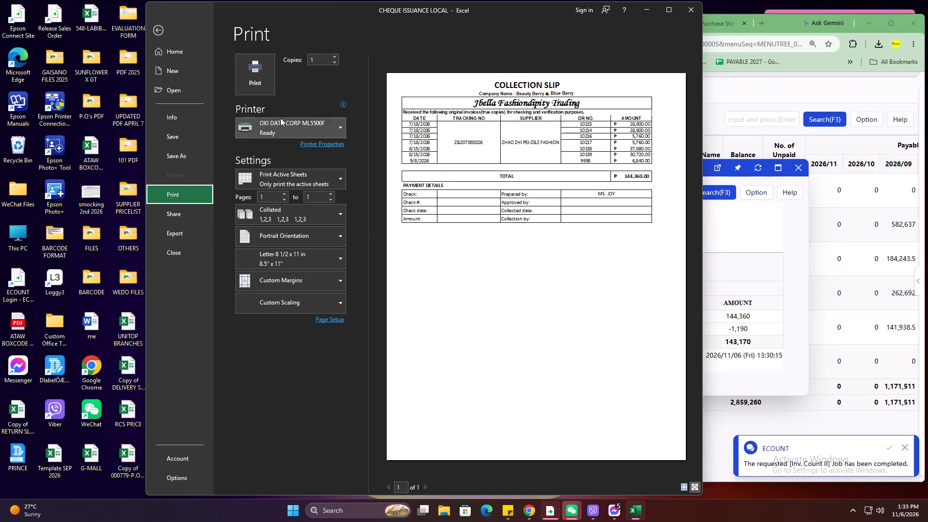
{"action": "left_click", "coordinate": [267, 89]}
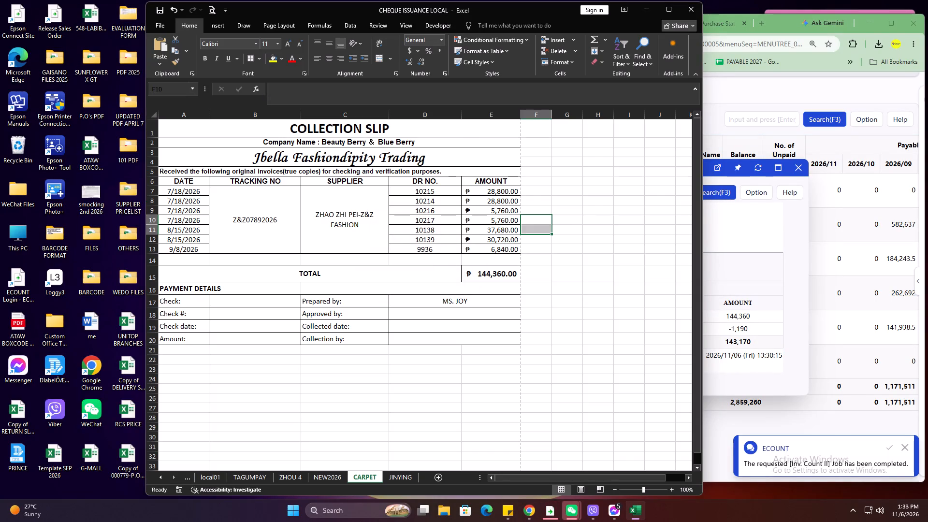
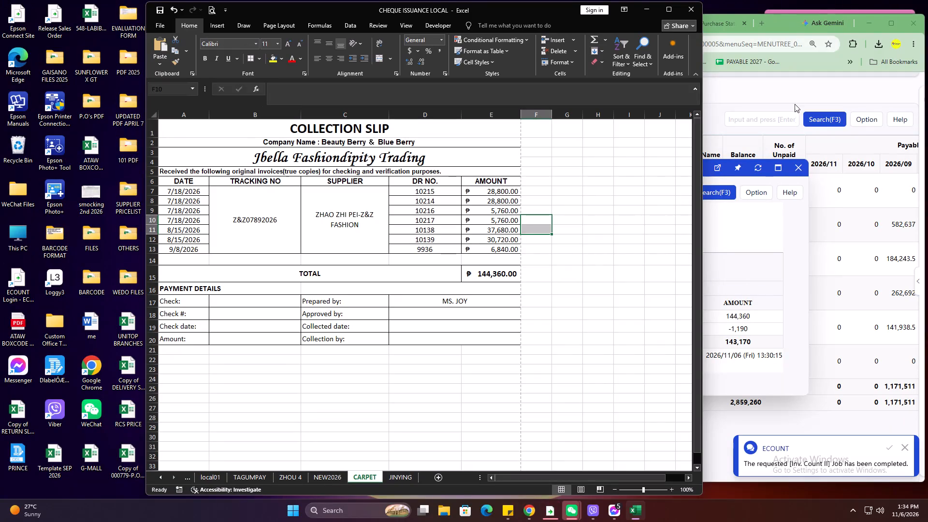
Switch to ECOUNT, close the Z&Z Fashion payable slip and open the Payable Status of ANSON TEXTILE from AP Aging Details.
{"action": "left_click", "coordinate": [341, 237]}
{"action": "left_click", "coordinate": [723, 246]}
{"action": "left_click", "coordinate": [797, 160]}
{"action": "left_click", "coordinate": [800, 165]}
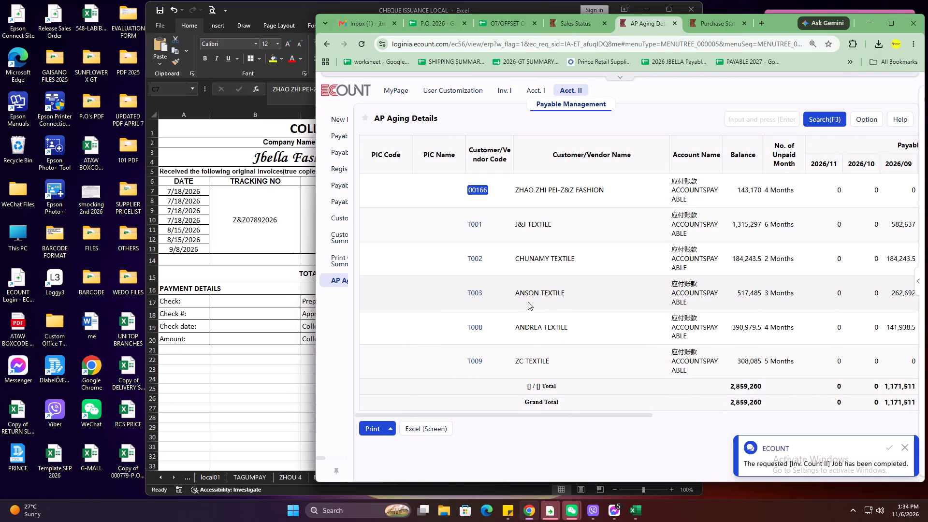
{"action": "left_click", "coordinate": [467, 294]}
{"action": "left_click", "coordinate": [469, 294]}
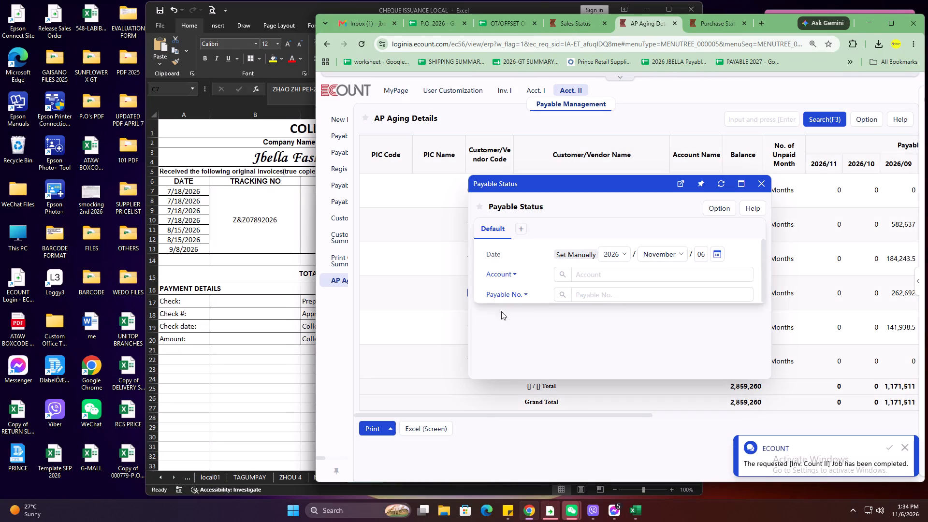
{"action": "left_click_drag", "start_coordinate": [566, 310], "coordinate": [543, 311]}
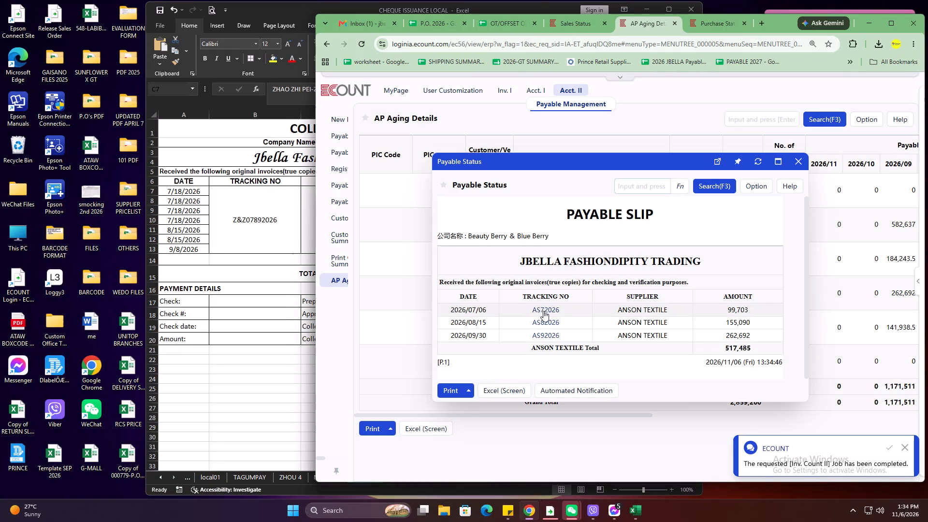
{"action": "left_click_drag", "start_coordinate": [543, 311], "coordinate": [514, 313]}
{"action": "key", "text": "ctrl+c"}
{"action": "triple_click", "coordinate": [263, 227]}
{"action": "triple_click", "coordinate": [263, 227]}
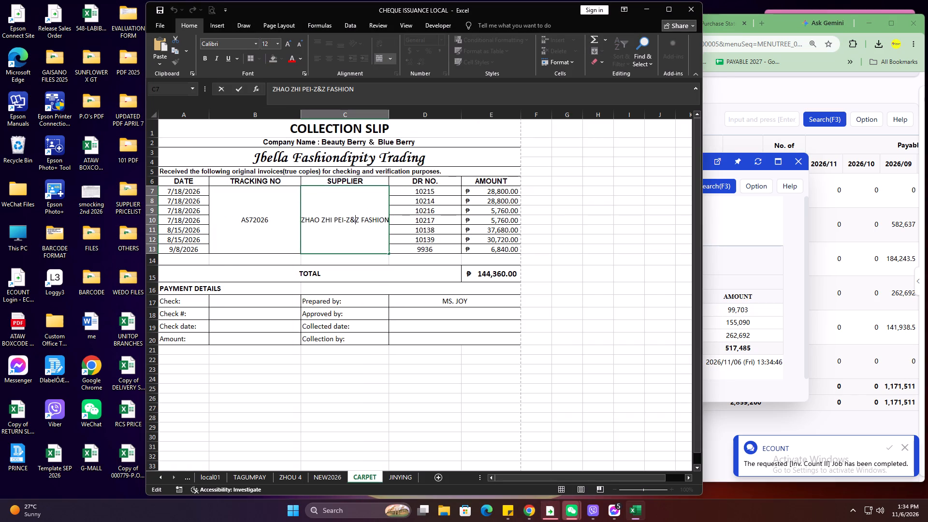
{"action": "left_click_drag", "start_coordinate": [302, 219], "coordinate": [428, 221]}
{"action": "key", "text": "ctrl+v"}
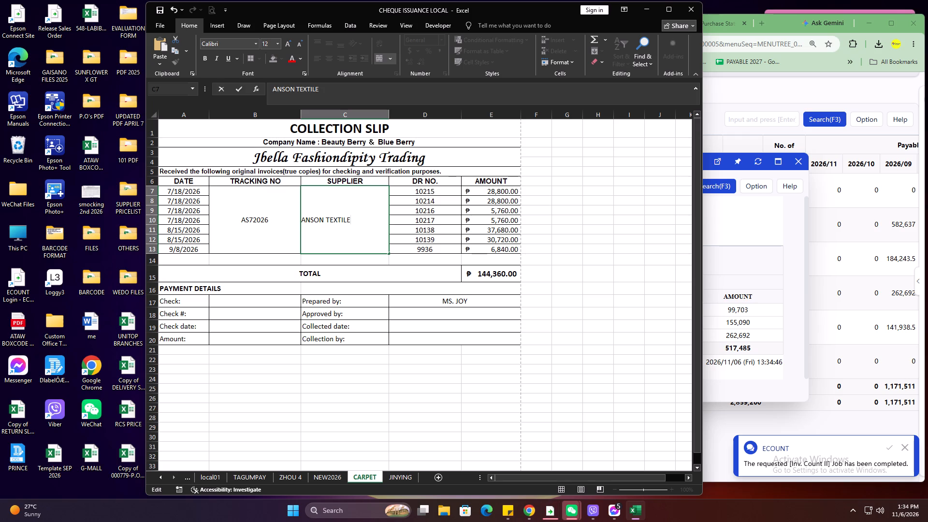
{"action": "left_click", "coordinate": [379, 260]}
Switch to WeChat and view the product photo quoted in the latest message of the BB Purchase Order group chat.
{"action": "left_click", "coordinate": [567, 510]}
{"action": "left_click", "coordinate": [600, 463]}
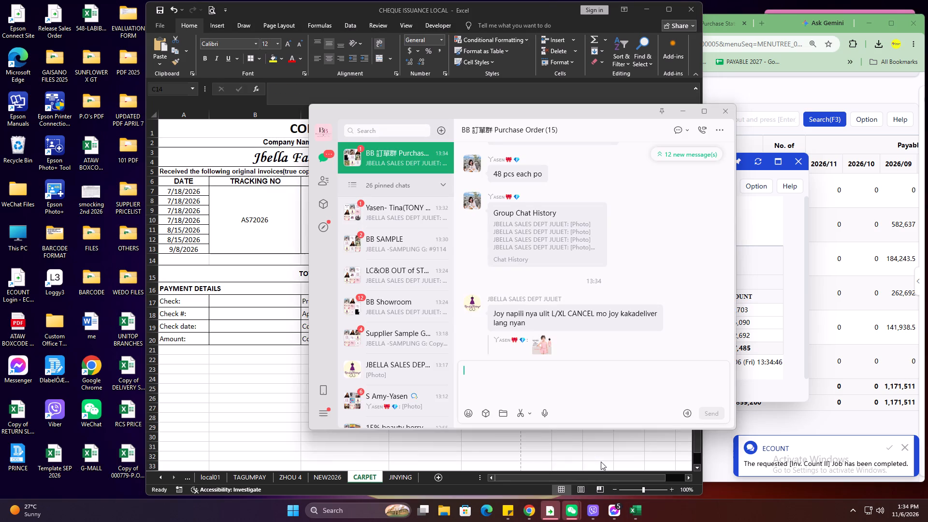
{"action": "left_click", "coordinate": [406, 159]}
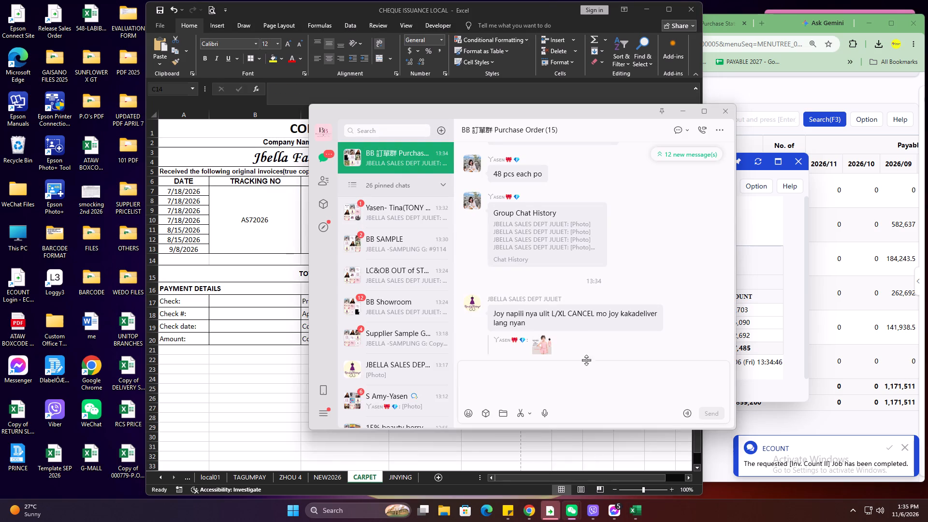
{"action": "scroll", "coordinate": [581, 333], "scroll_direction": "down", "scroll_amount": 2}
{"action": "left_click", "coordinate": [540, 346]}
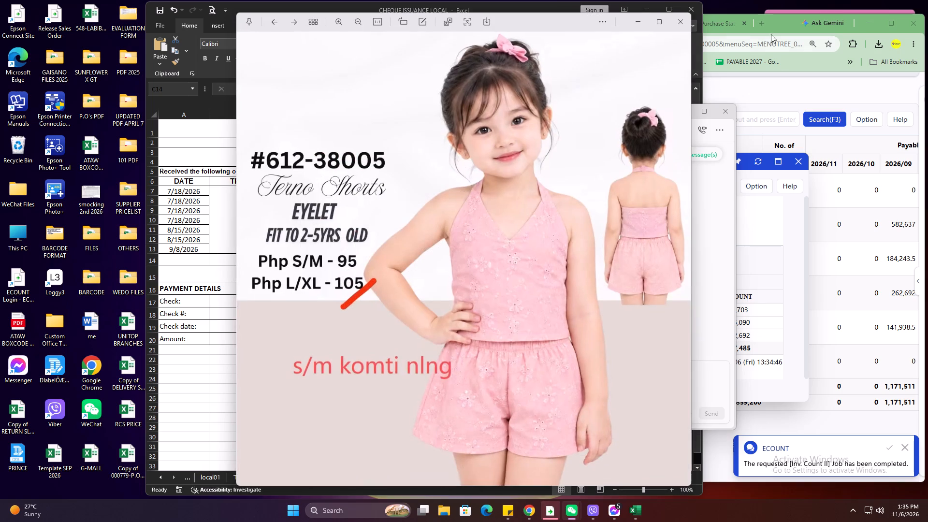
{"action": "left_click", "coordinate": [671, 25]}
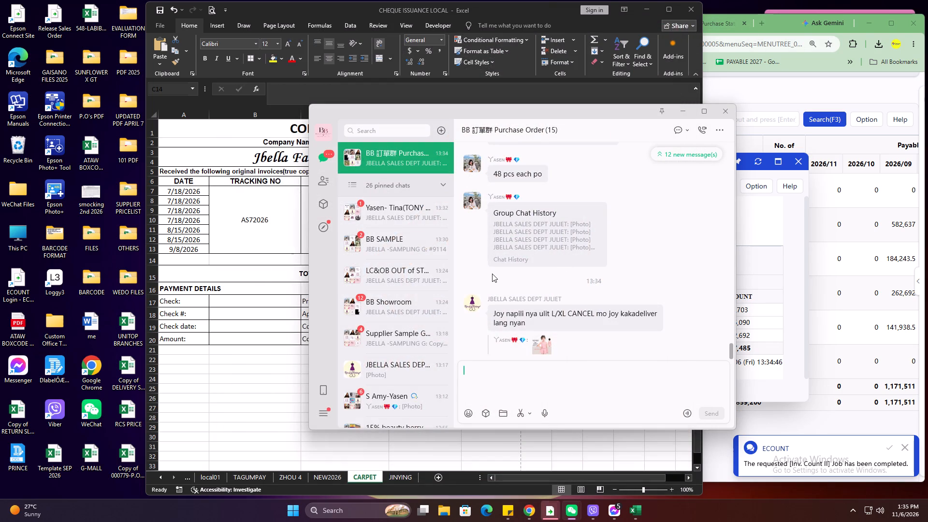
Send the reply "COPY po.." in the BB Purchase Order group chat.
{"action": "key", "text": "6"}
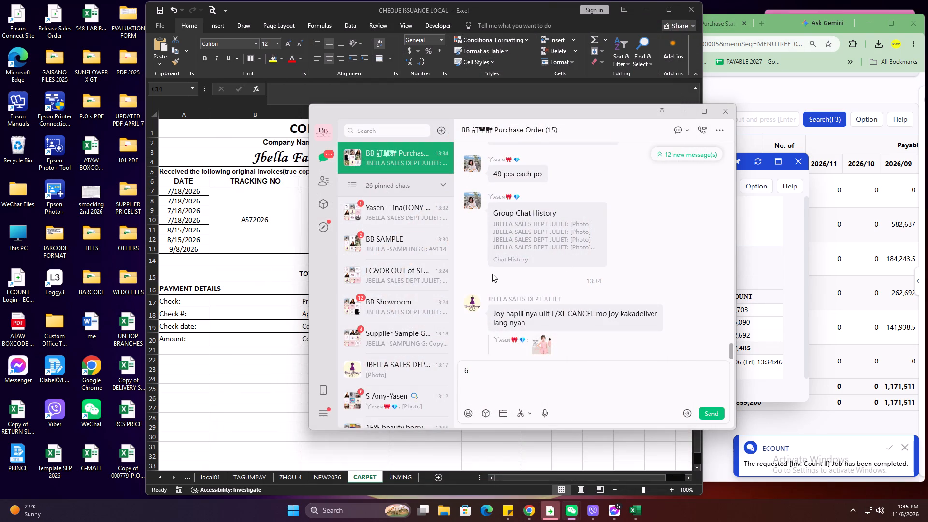
{"action": "key", "text": "BackSpace"}
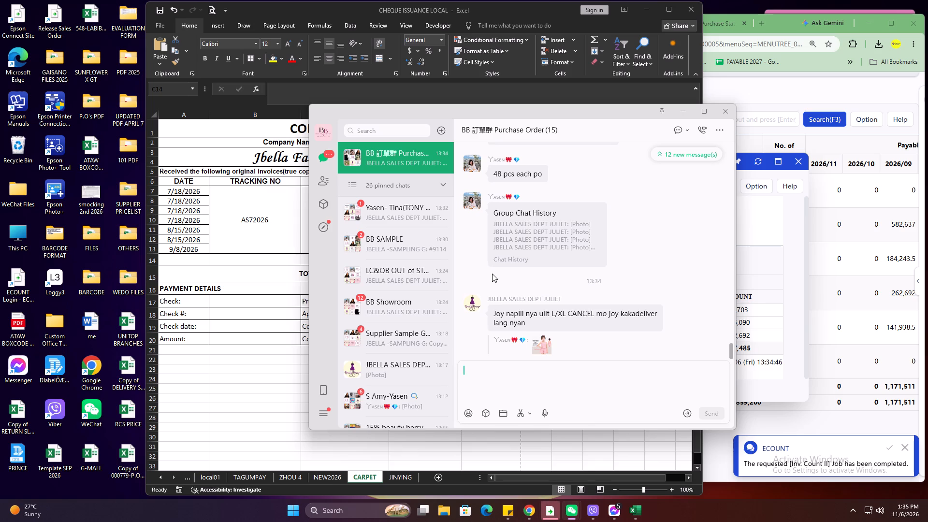
{"action": "type", "text": "COPY"}
{"action": "key", "text": "space"}
{"action": "key", "text": "BackSpace"}
{"action": "type", "text": ".. ung 10-28-2026"}
{"action": "key", "text": "space"}
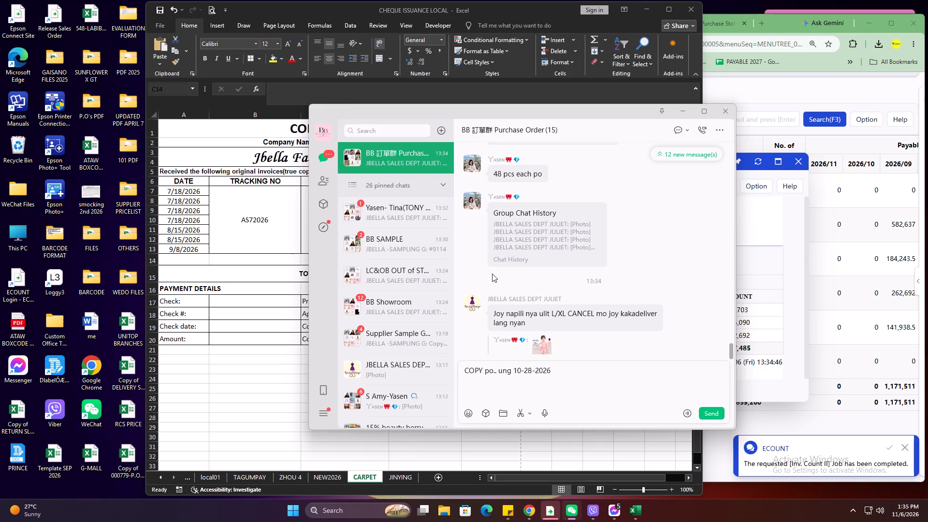
{"action": "type", "text": "go parin po"}
{"action": "key", "text": "space"}
{"action": "key", "text": "BackSpace"}
{"action": "key", "text": "BackSpace"}
{"action": "key", "text": "BackSpace"}
{"action": "key", "text": "BackSpace"}
{"action": "key", "text": "BackSpace"}
{"action": "key", "text": "BackSpace"}
{"action": "key", "text": "BackSpace"}
{"action": "key", "text": "BackSpace"}
{"action": "key", "text": "BackSpace"}
{"action": "key", "text": "BackSpace"}
{"action": "key", "text": "BackSpace"}
{"action": "key", "text": "BackSpace"}
{"action": "key", "text": "BackSpace"}
{"action": "key", "text": "BackSpace"}
{"action": "key", "text": "BackSpace"}
{"action": "key", "text": "BackSpace"}
{"action": "key", "text": "BackSpace"}
{"action": "key", "text": "BackSpace"}
{"action": "key", "text": "BackSpace"}
{"action": "key", "text": "BackSpace"}
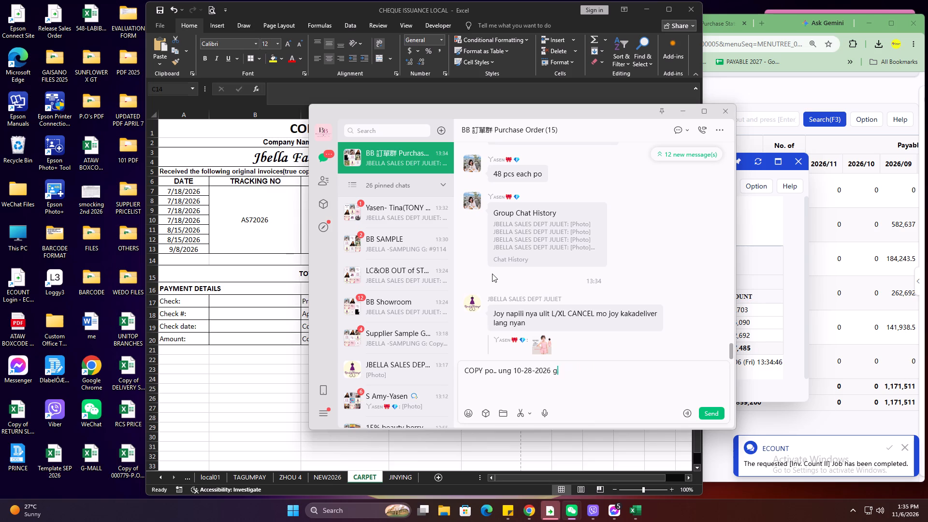
{"action": "key", "text": "BackSpace"}
{"action": "key", "text": "BackSpace"}
{"action": "key", "text": "BackSpace"}
{"action": "key", "text": "BackSpace"}
{"action": "key", "text": "BackSpace"}
{"action": "key", "text": "BackSpace"}
{"action": "key", "text": "Return"}
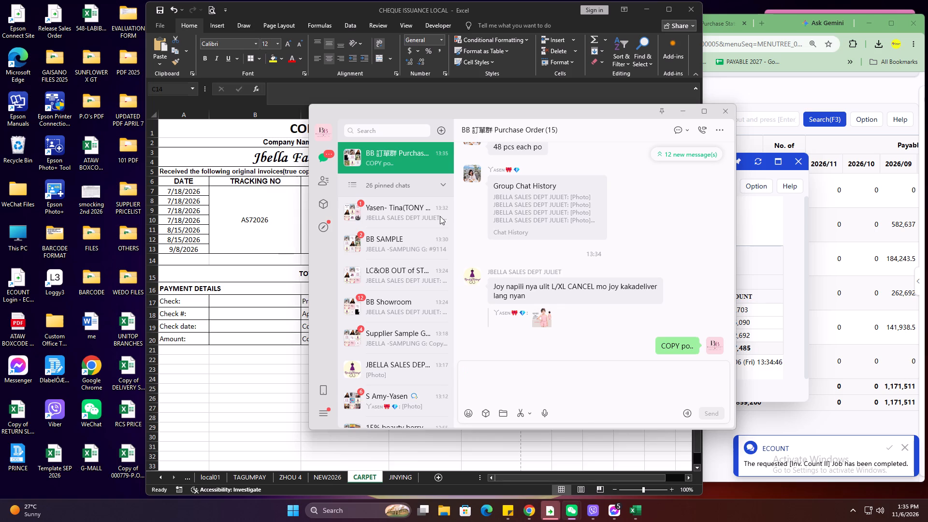
Open the Yasen-Tina group chat and view the product photo quoted in the size question.
{"action": "left_click", "coordinate": [383, 214]}
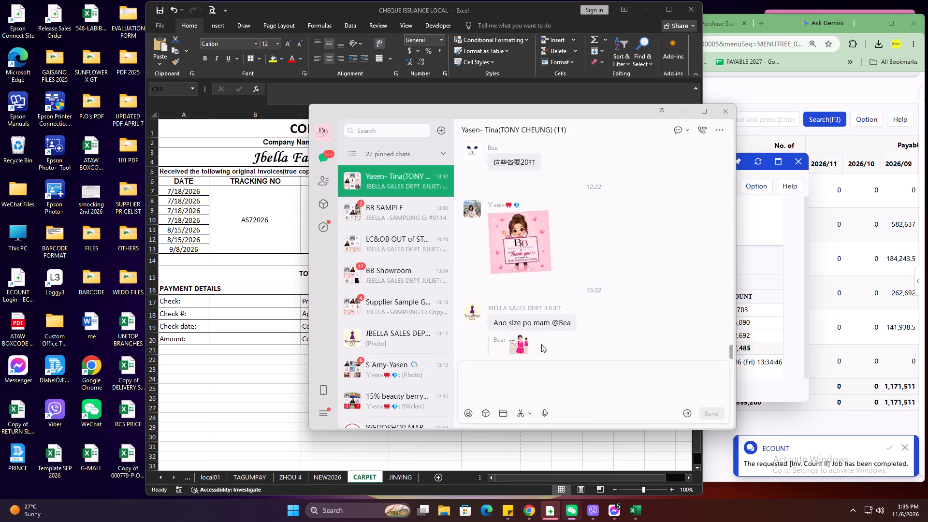
{"action": "left_click", "coordinate": [520, 344]}
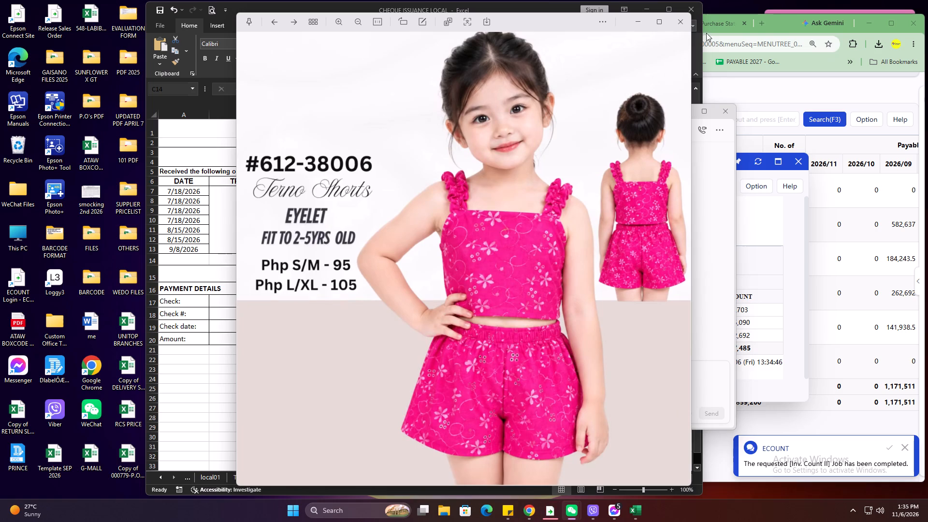
{"action": "left_click", "coordinate": [683, 27]}
Return to the collection slip in Excel and delete the surplus invoice rows 10 to 13.
{"action": "left_click", "coordinate": [250, 396]}
{"action": "left_click", "coordinate": [263, 311]}
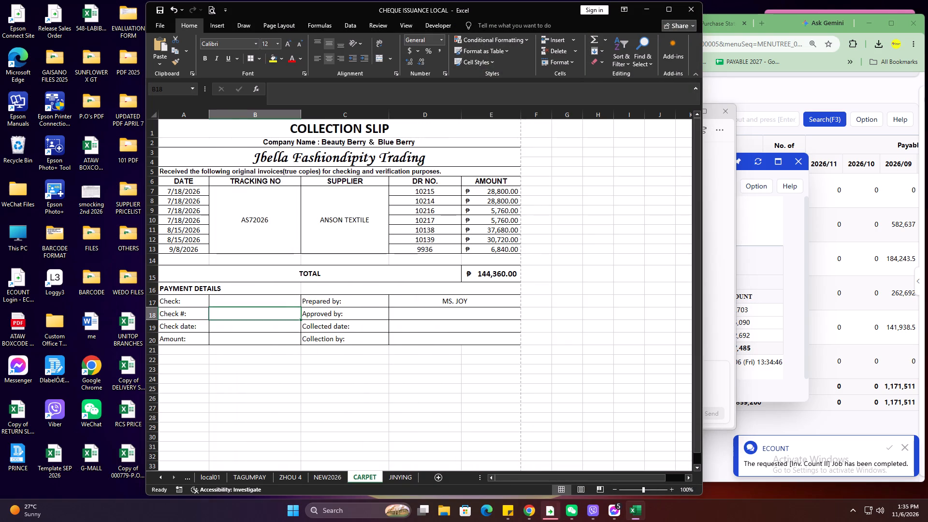
{"action": "left_click", "coordinate": [310, 228]}
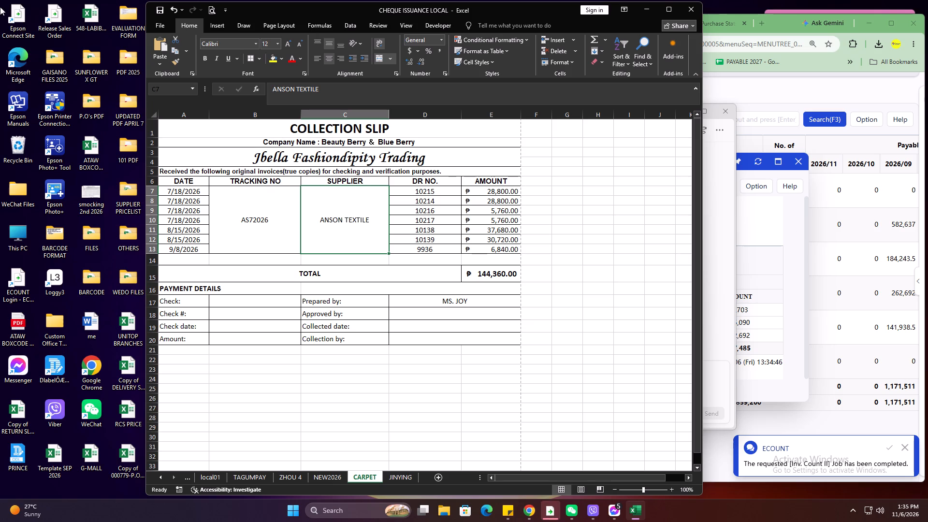
{"action": "left_click_drag", "start_coordinate": [155, 219], "coordinate": [155, 241]}
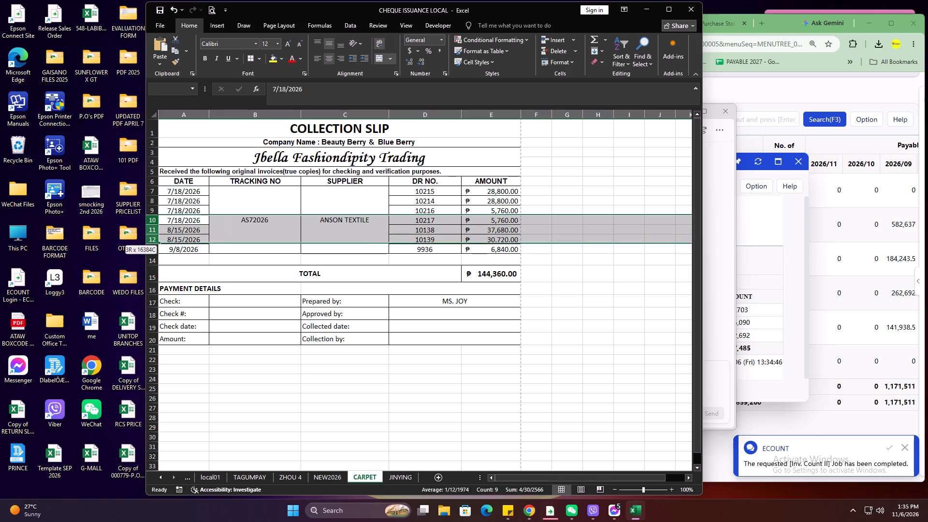
{"action": "left_click_drag", "start_coordinate": [155, 241], "coordinate": [155, 249]}
{"action": "right_click", "coordinate": [155, 248]}
{"action": "left_click", "coordinate": [194, 342]}
{"action": "left_click", "coordinate": [296, 219]}
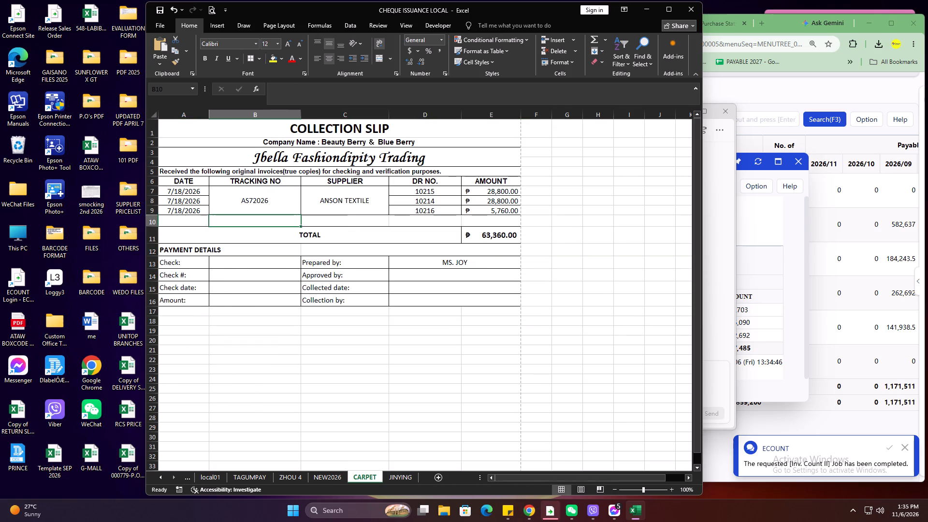
Increase the height of the three remaining invoice rows, 7 to 9, equally.
{"action": "left_click_drag", "start_coordinate": [151, 190], "coordinate": [151, 209]}
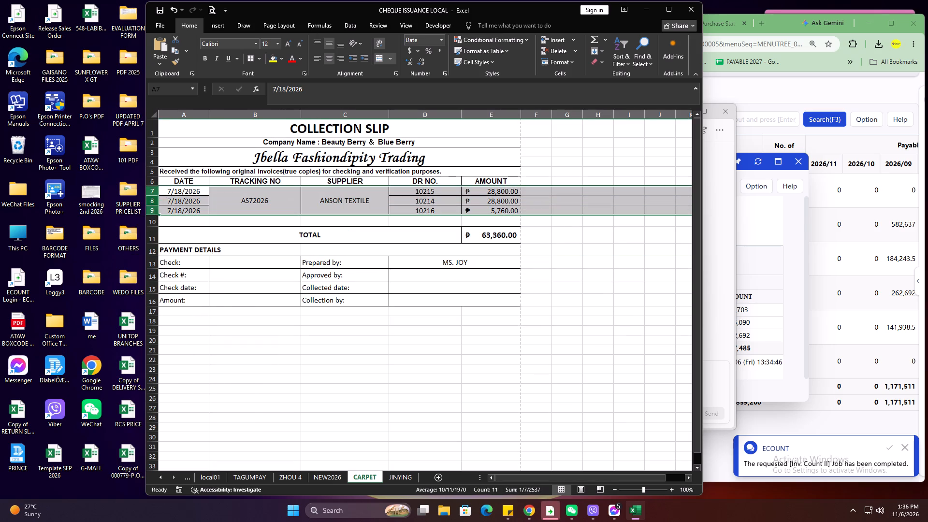
{"action": "left_click_drag", "start_coordinate": [151, 195], "coordinate": [151, 200]}
Set the three invoice dates in the DATE column to 7/6/2026, 7/7/2026 and 7/21/2026.
{"action": "left_click", "coordinate": [187, 197]}
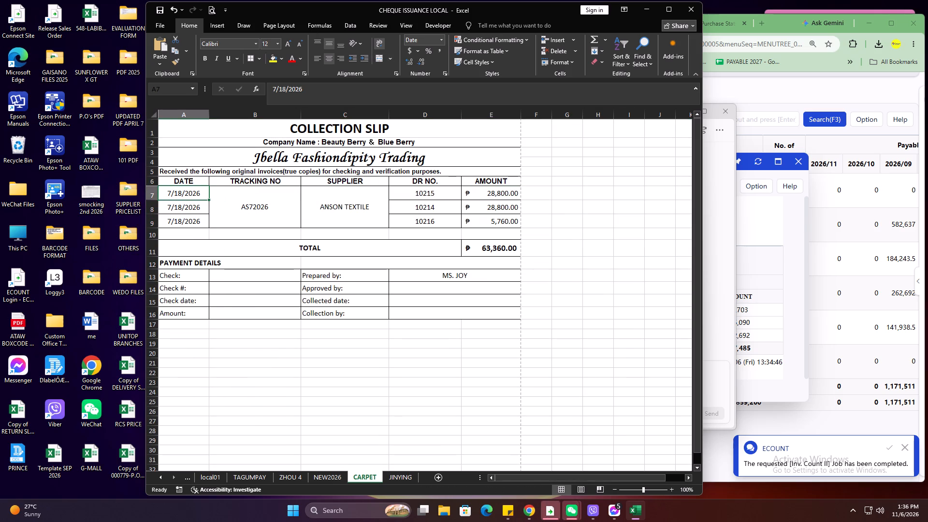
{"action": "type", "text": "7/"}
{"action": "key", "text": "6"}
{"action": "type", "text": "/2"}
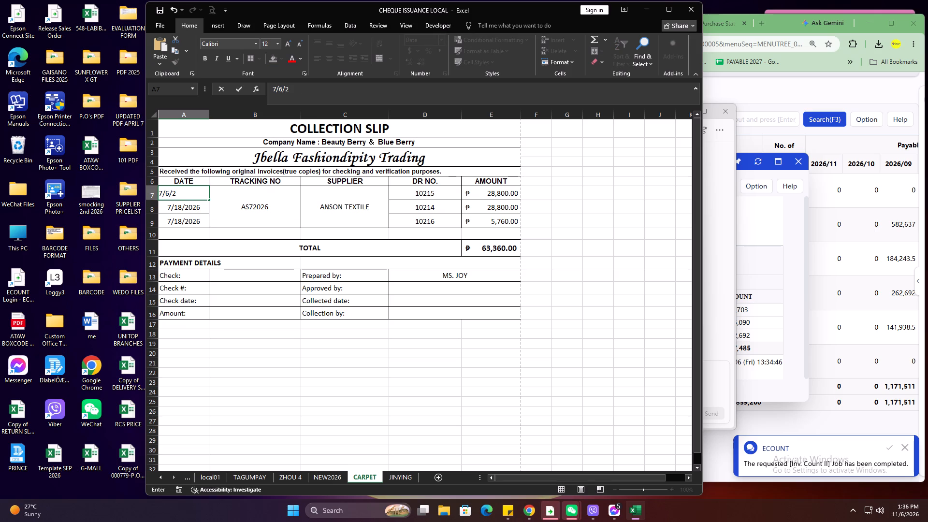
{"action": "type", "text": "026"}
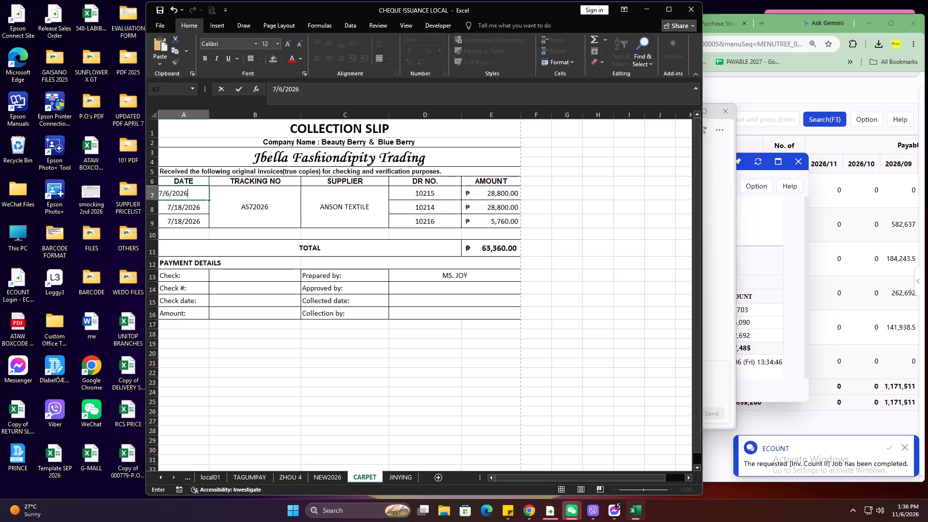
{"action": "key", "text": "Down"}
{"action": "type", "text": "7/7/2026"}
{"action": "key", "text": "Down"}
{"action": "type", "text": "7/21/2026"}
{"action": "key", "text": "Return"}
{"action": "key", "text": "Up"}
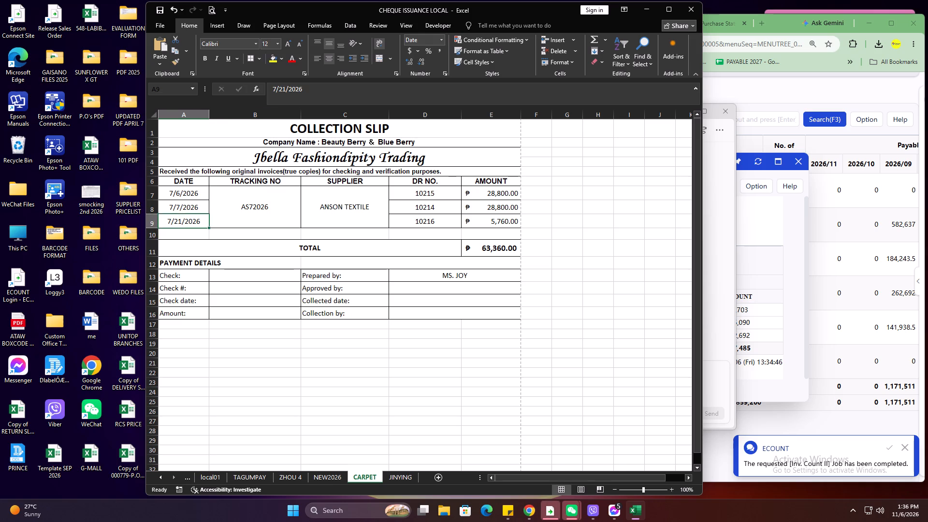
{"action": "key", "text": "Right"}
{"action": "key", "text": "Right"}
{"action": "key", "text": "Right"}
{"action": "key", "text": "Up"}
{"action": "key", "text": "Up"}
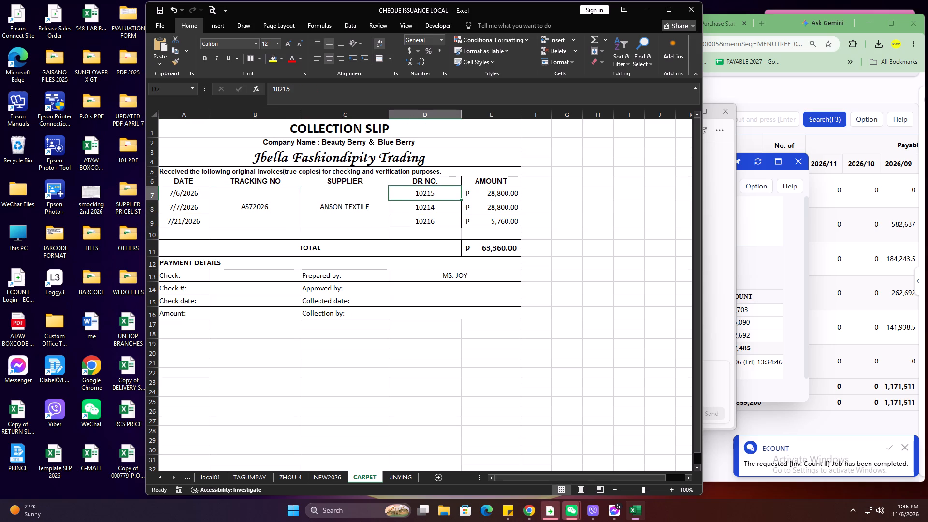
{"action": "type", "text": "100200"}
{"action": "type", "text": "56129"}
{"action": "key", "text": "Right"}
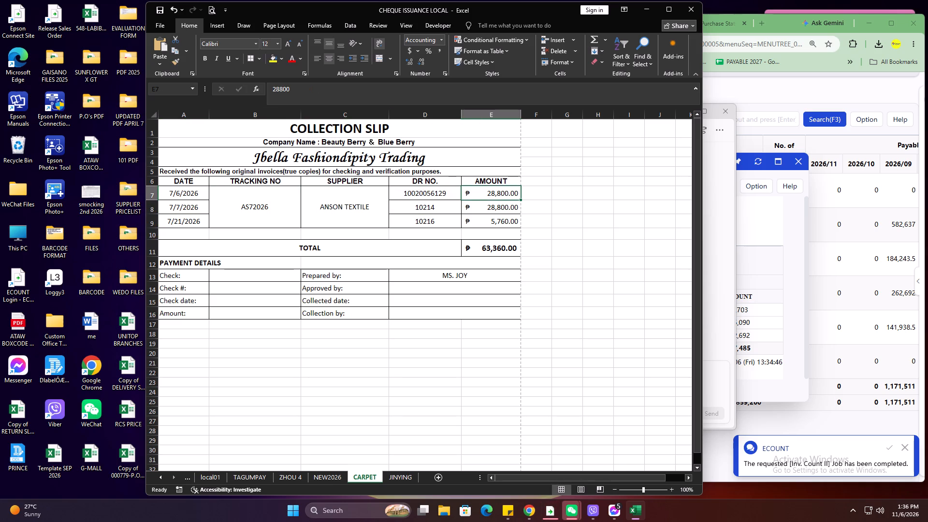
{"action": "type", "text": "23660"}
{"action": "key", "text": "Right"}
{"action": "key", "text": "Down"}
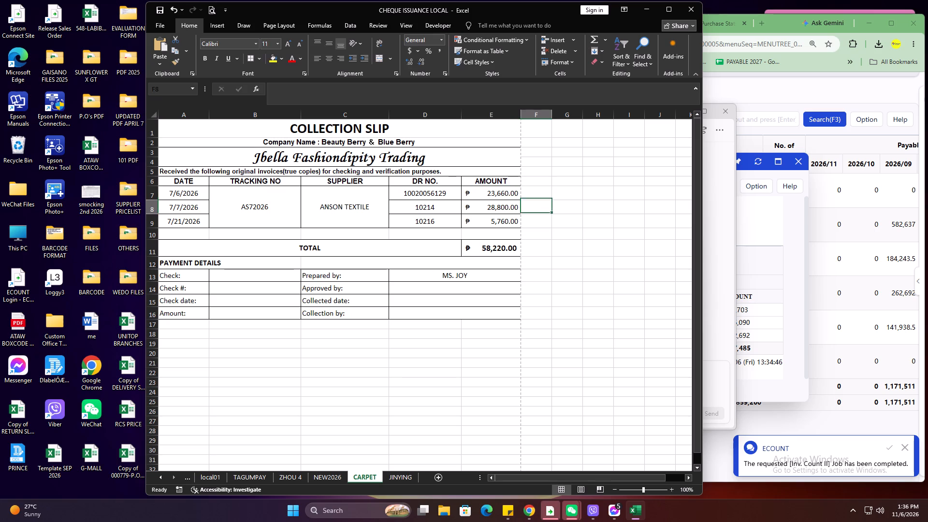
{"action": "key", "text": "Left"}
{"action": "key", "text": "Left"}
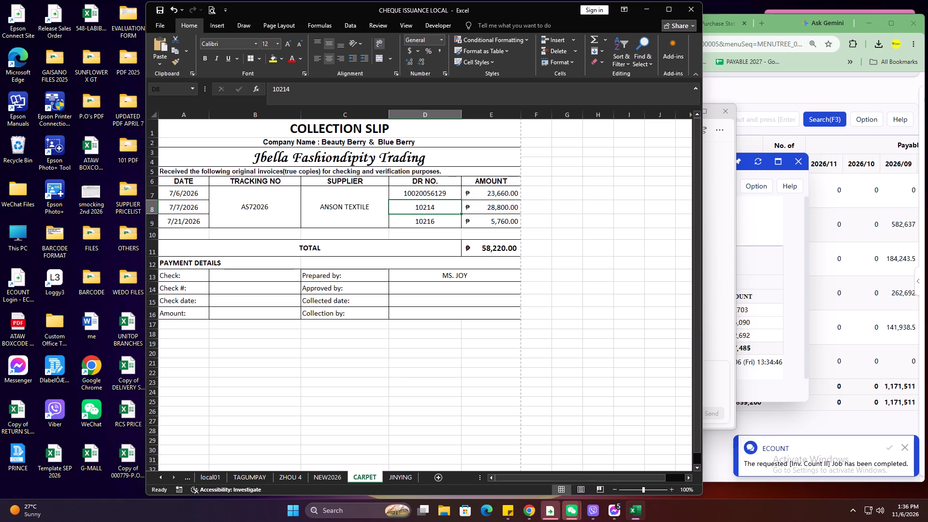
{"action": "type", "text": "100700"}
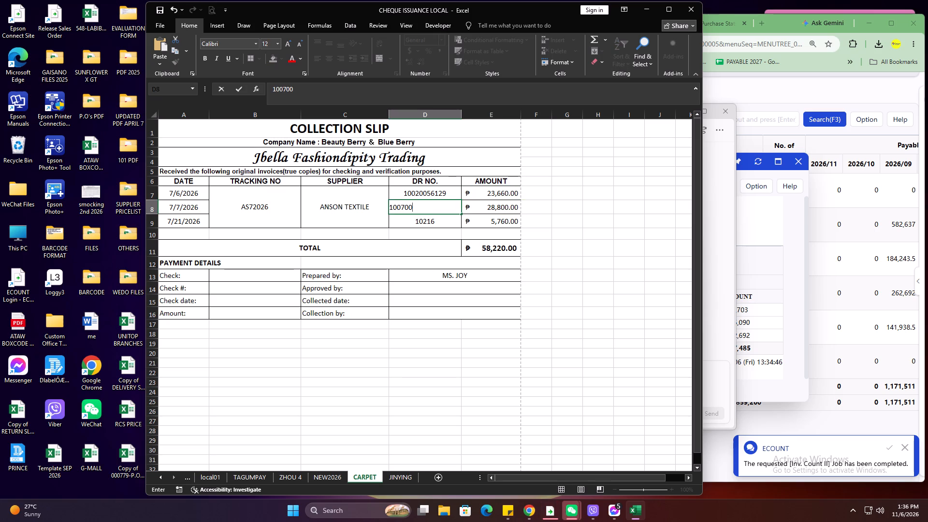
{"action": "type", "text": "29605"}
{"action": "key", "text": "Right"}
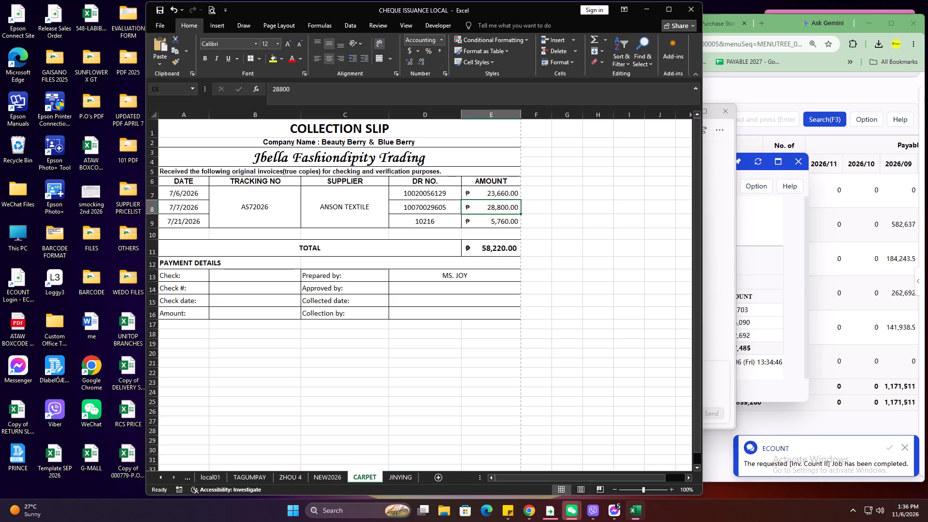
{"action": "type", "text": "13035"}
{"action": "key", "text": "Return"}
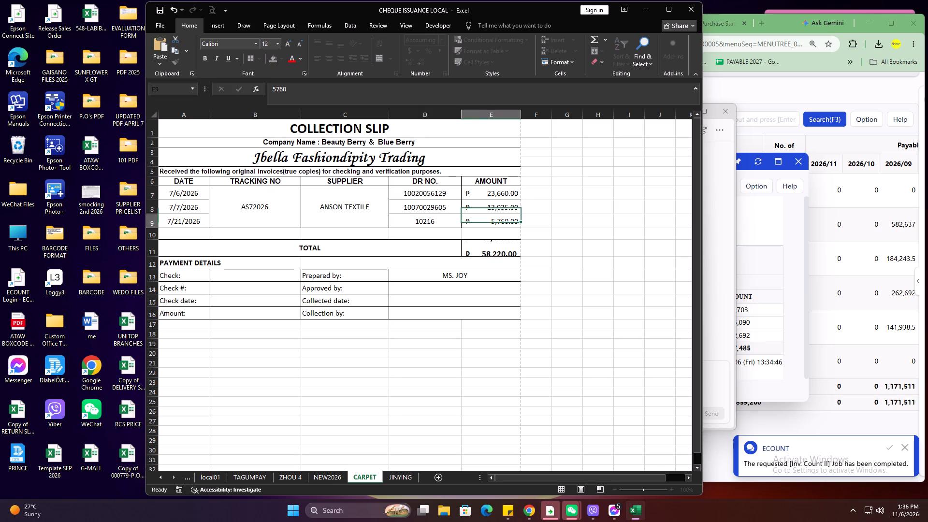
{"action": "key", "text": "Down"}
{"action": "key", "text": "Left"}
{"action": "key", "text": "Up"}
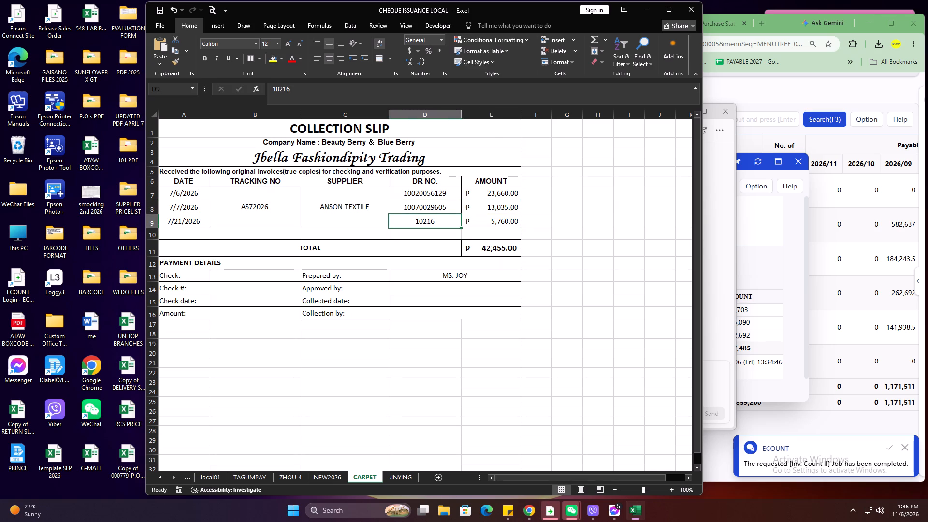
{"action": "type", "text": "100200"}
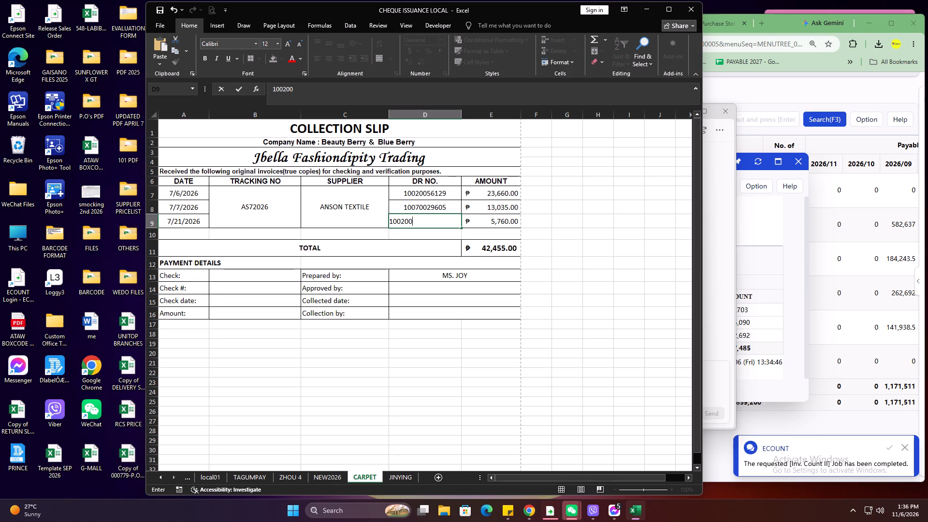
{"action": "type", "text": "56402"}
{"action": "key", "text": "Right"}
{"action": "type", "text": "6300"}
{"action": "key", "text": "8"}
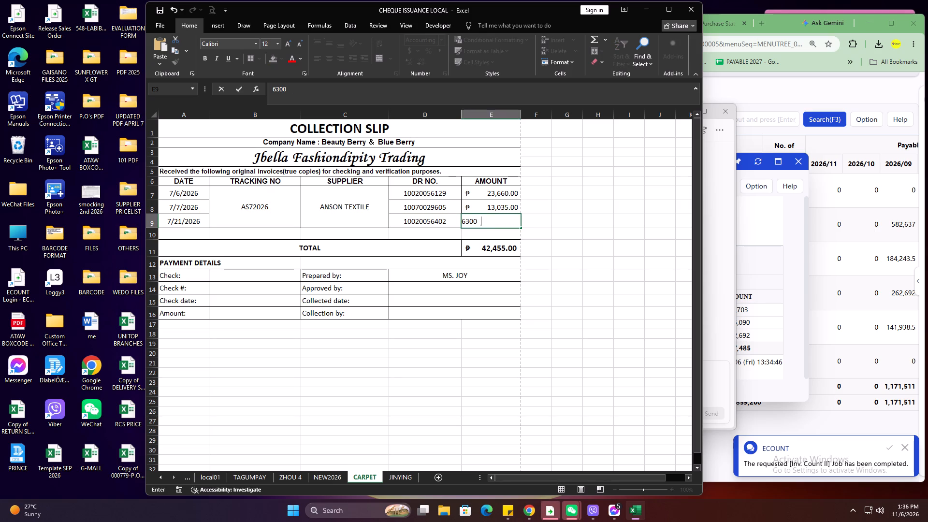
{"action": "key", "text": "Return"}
Replace the TOTAL amount formula with an AutoSum of cells E7 to E10.
{"action": "left_click_drag", "start_coordinate": [527, 252], "coordinate": [517, 249]}
{"action": "left_click", "coordinate": [506, 247]}
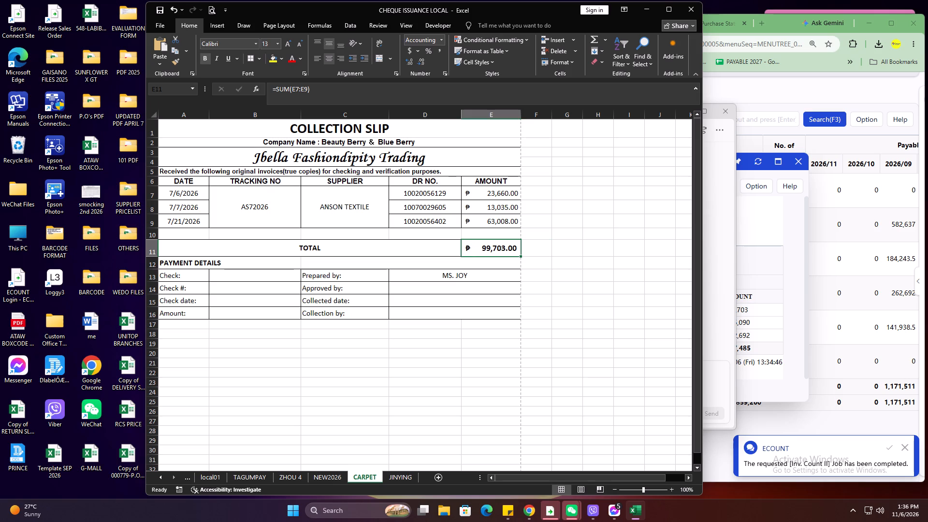
{"action": "key", "text": "alt+equal"}
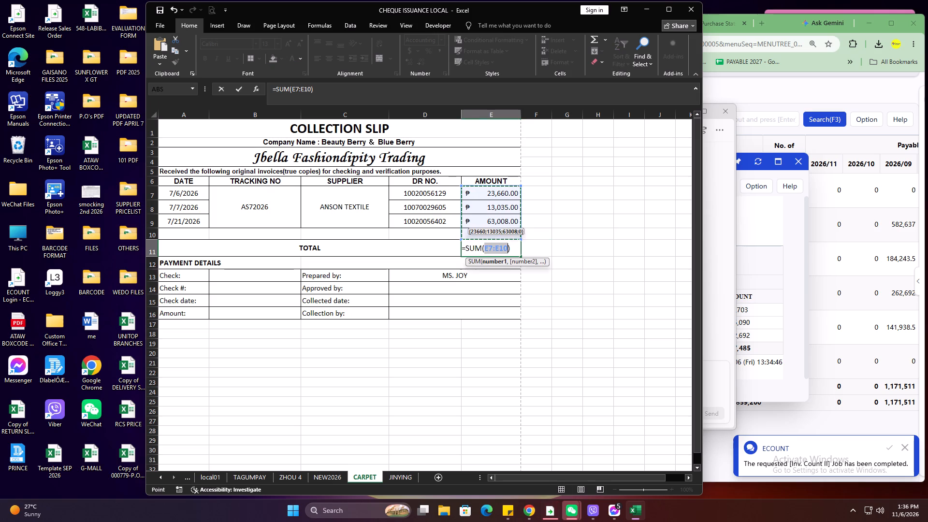
{"action": "key", "text": "Return"}
Move the workbook window aside and compare the slip total with the AS72026 amount on the ECOUNT payable slip.
{"action": "left_click_drag", "start_coordinate": [541, 15], "coordinate": [484, 16]}
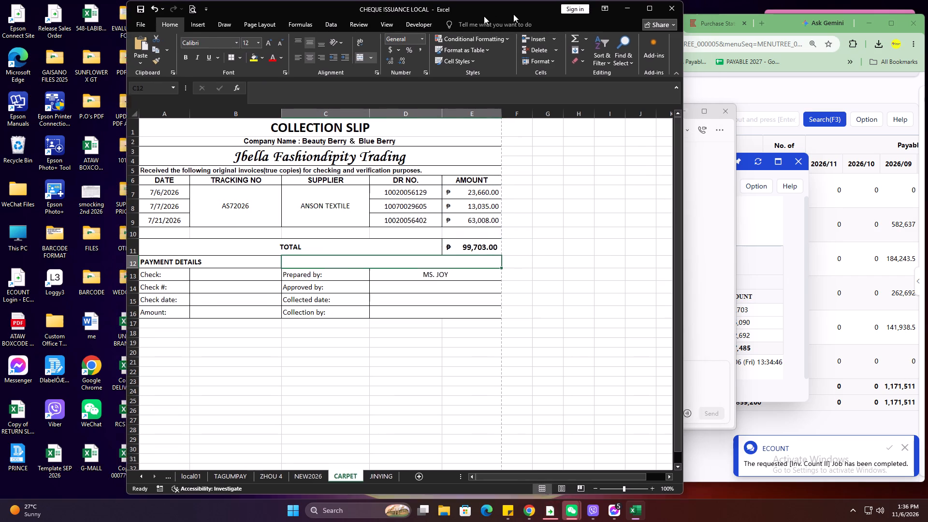
{"action": "left_click_drag", "start_coordinate": [484, 16], "coordinate": [388, 31]}
{"action": "left_click", "coordinate": [686, 111]}
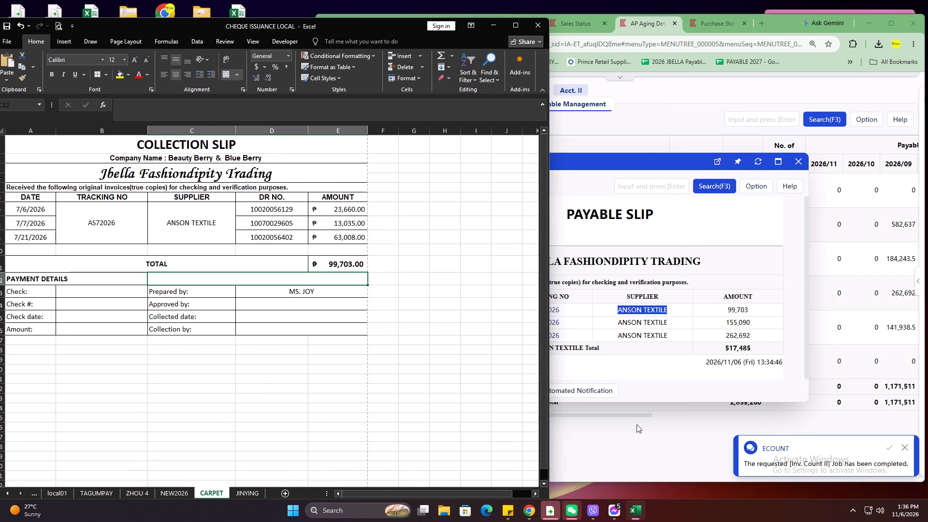
{"action": "left_click", "coordinate": [342, 322]}
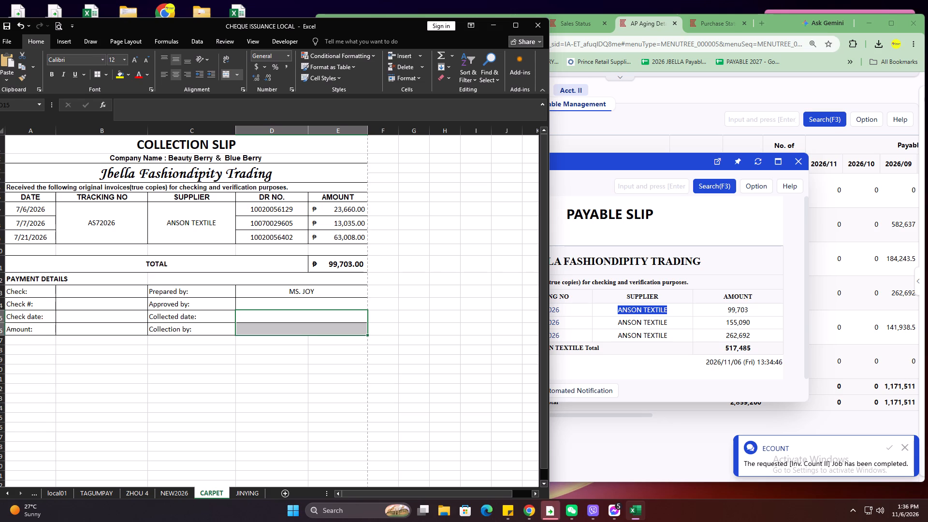
{"action": "left_click_drag", "start_coordinate": [354, 29], "coordinate": [405, 29]}
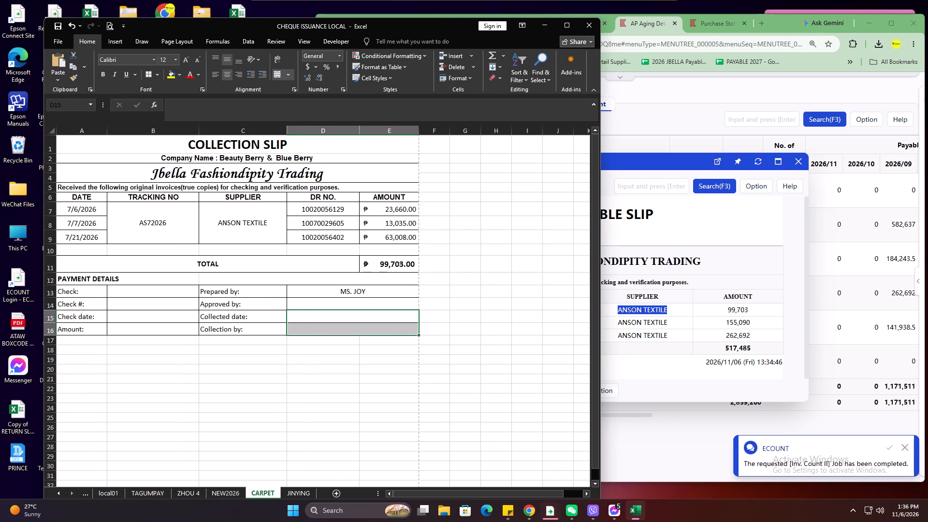
Increase the collection slip's print scaling by one increment in Page Setup and return to the sheet.
{"action": "left_click", "coordinate": [461, 279]}
{"action": "key", "text": "ctrl+p"}
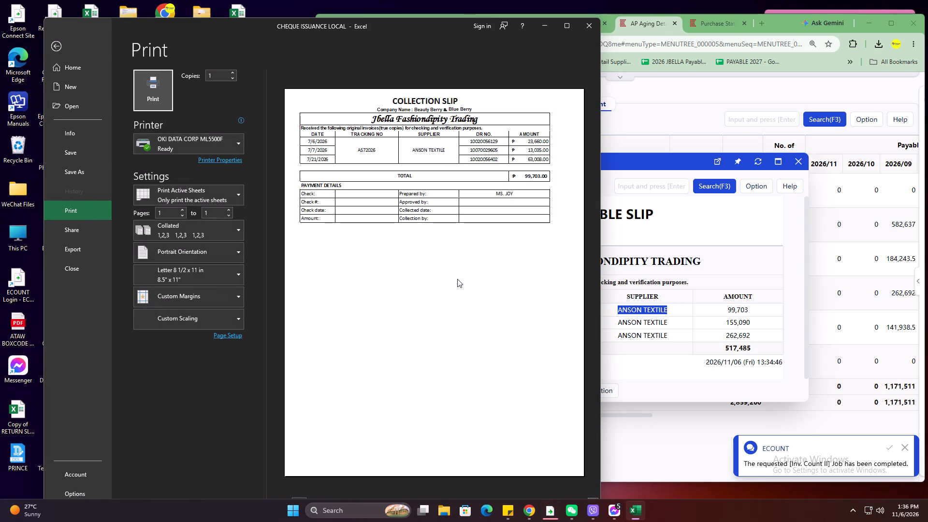
{"action": "left_click", "coordinate": [225, 336]}
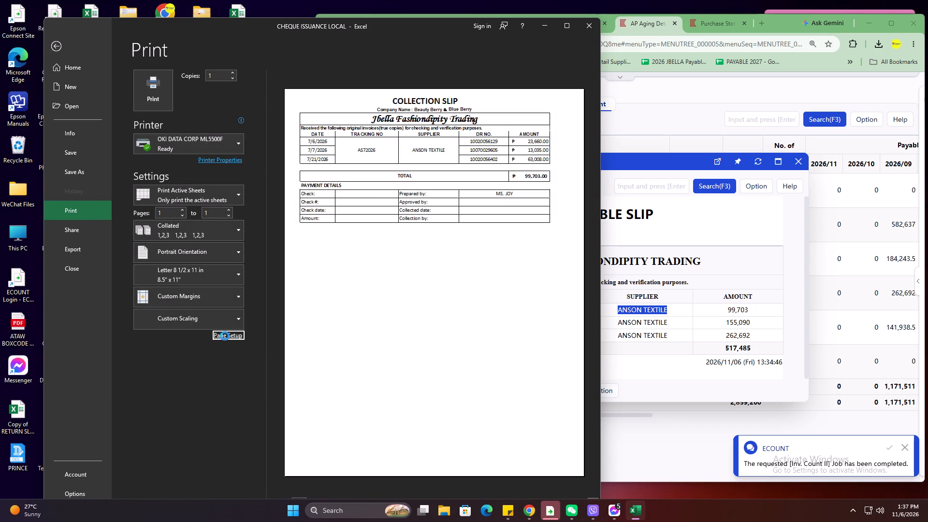
{"action": "left_click", "coordinate": [351, 229]}
{"action": "left_click", "coordinate": [426, 360]}
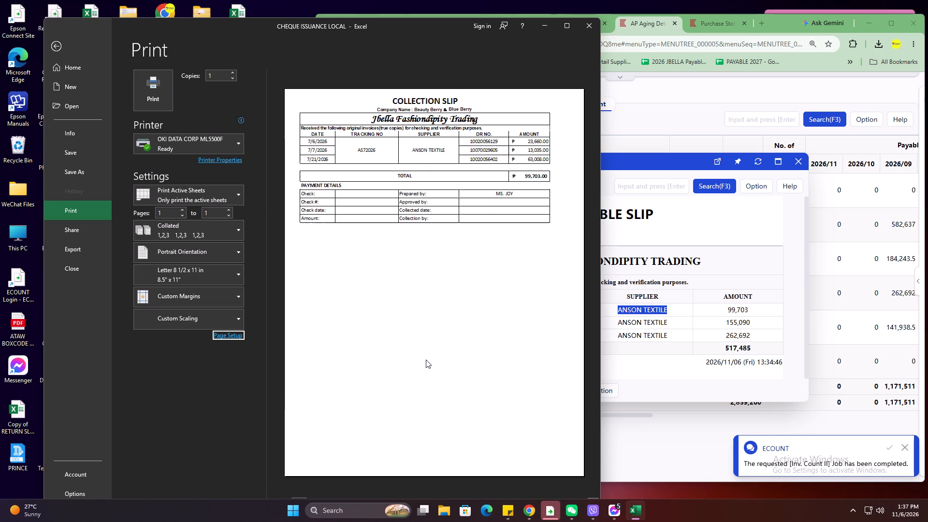
{"action": "left_click", "coordinate": [70, 42]}
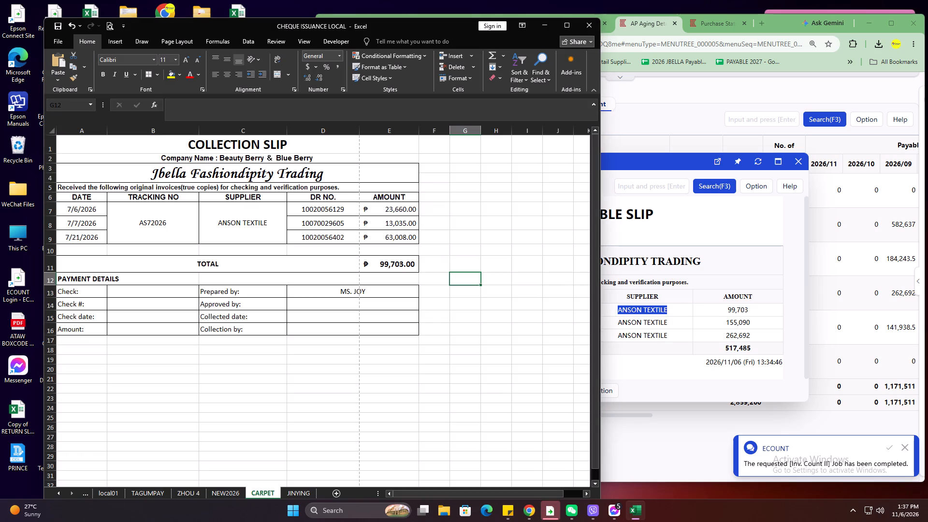
Widen the TRACKING NO column and narrow the SUPPLIER and DR NO. columns so the slip fits one page width.
{"action": "left_click_drag", "start_coordinate": [200, 129], "coordinate": [214, 135]}
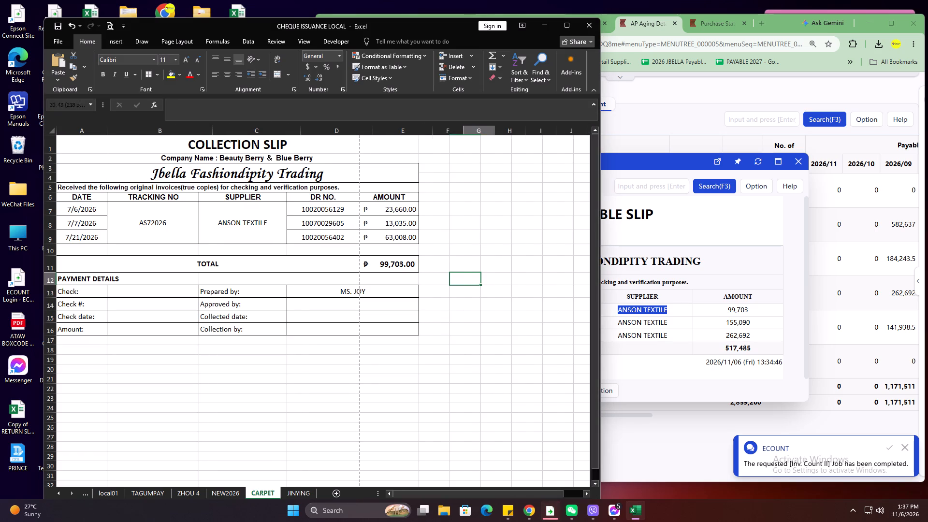
{"action": "left_click_drag", "start_coordinate": [299, 128], "coordinate": [282, 129]}
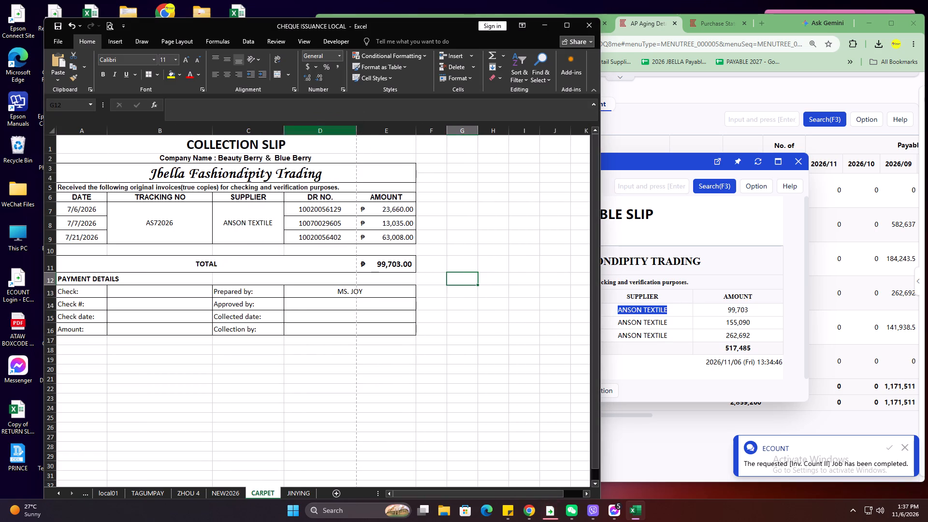
{"action": "left_click_drag", "start_coordinate": [357, 131], "coordinate": [348, 131]}
{"action": "left_click", "coordinate": [457, 210]}
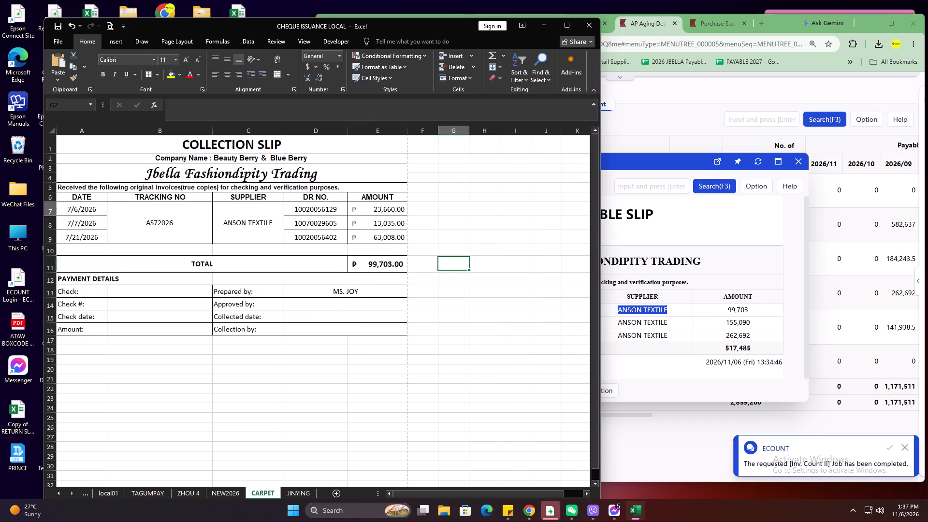
{"action": "key", "text": "ctrl+p"}
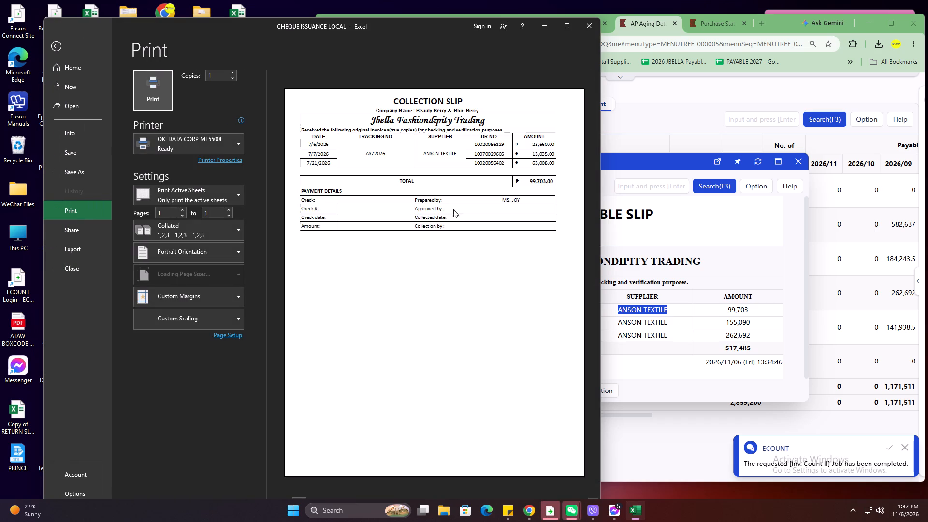
{"action": "left_click", "coordinate": [167, 101]}
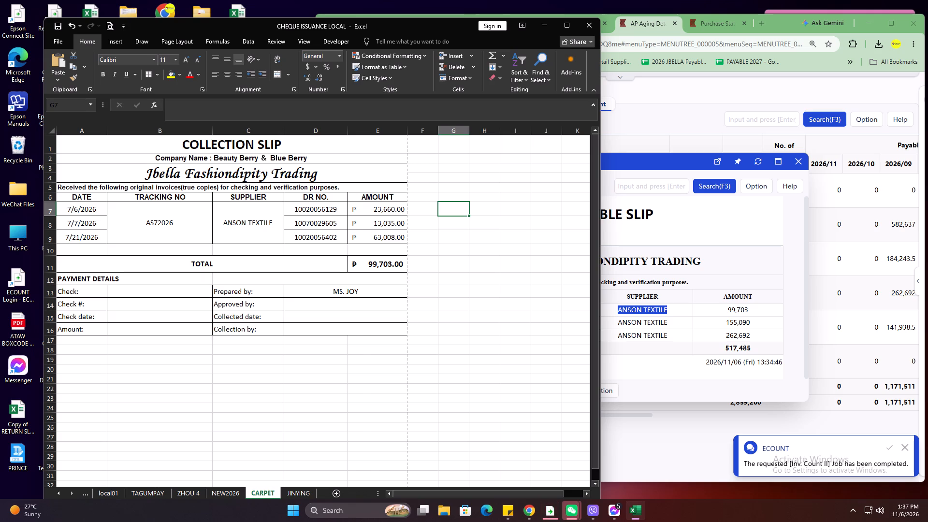
{"action": "left_click", "coordinate": [664, 287]}
{"action": "triple_click", "coordinate": [578, 322]}
{"action": "left_click", "coordinate": [576, 321]}
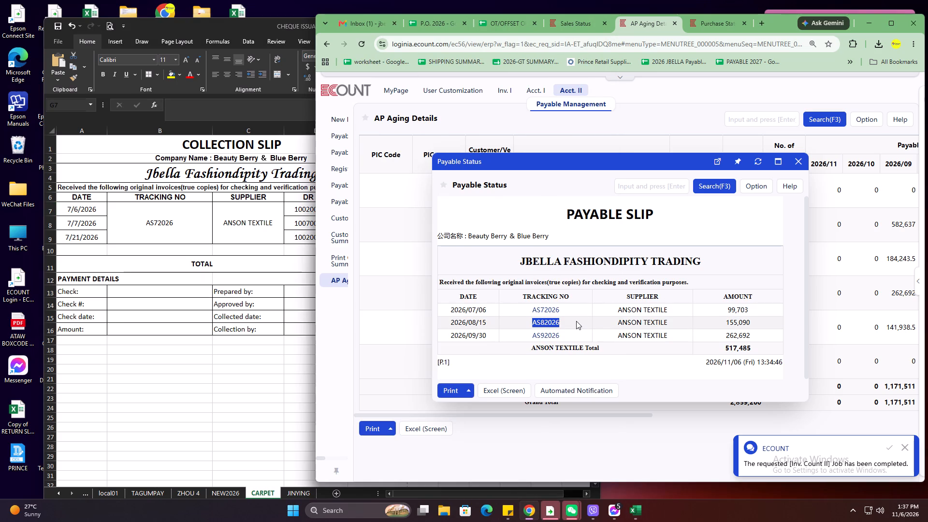
{"action": "key", "text": "ctrl+c"}
{"action": "triple_click", "coordinate": [171, 225]}
{"action": "triple_click", "coordinate": [171, 225]}
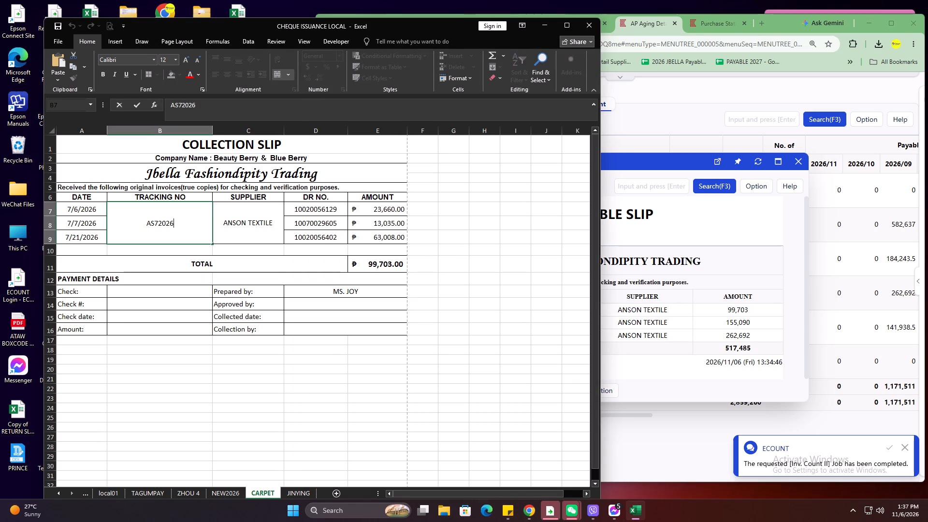
{"action": "left_click", "coordinate": [172, 224]}
{"action": "key", "text": "ctrl+v"}
{"action": "left_click", "coordinate": [155, 241]}
{"action": "left_click", "coordinate": [110, 264]}
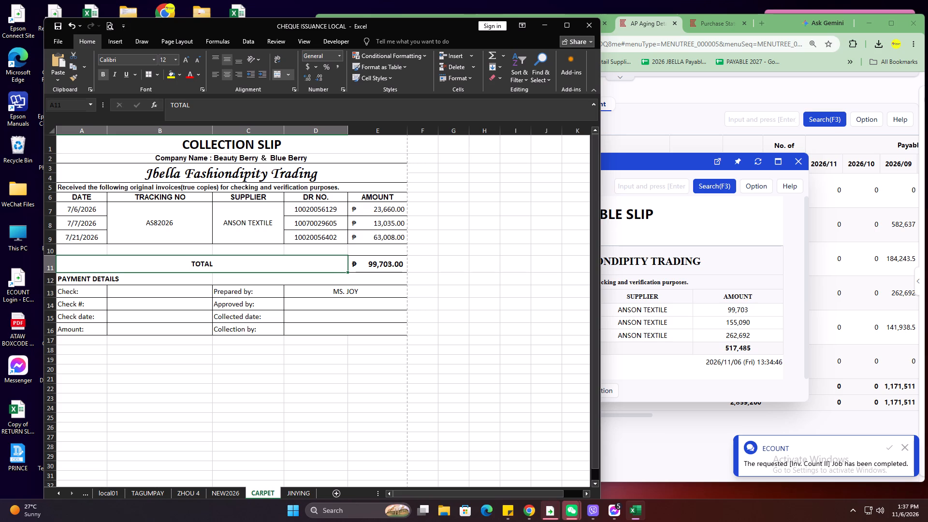
Set the first invoice date in the DATE column to 8/15/2026.
{"action": "left_click", "coordinate": [83, 207]}
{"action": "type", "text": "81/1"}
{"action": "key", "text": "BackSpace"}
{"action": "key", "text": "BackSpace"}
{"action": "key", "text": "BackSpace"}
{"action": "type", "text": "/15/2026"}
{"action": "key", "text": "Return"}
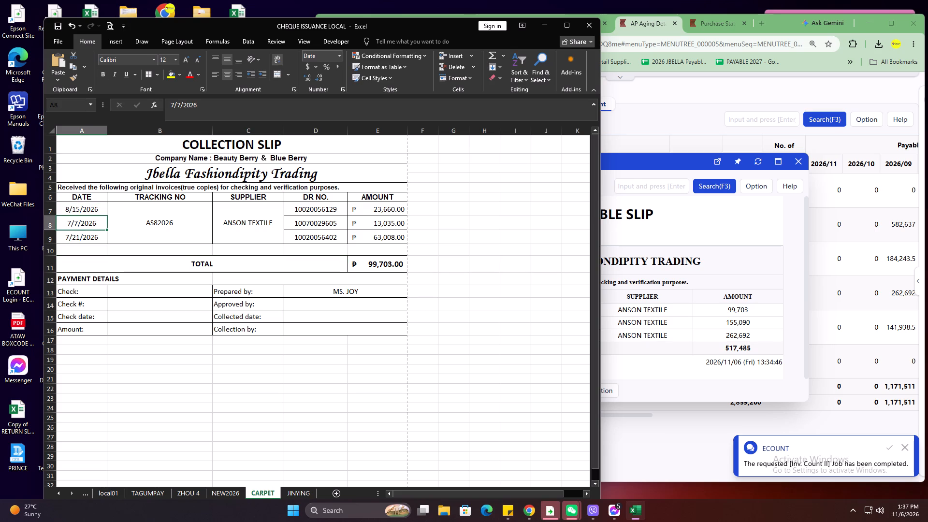
Insert a blank row in the collection slip between the 8/15/2026 and 7/7/2026 invoice lines.
{"action": "right_click", "coordinate": [49, 224]}
{"action": "left_click", "coordinate": [75, 312]}
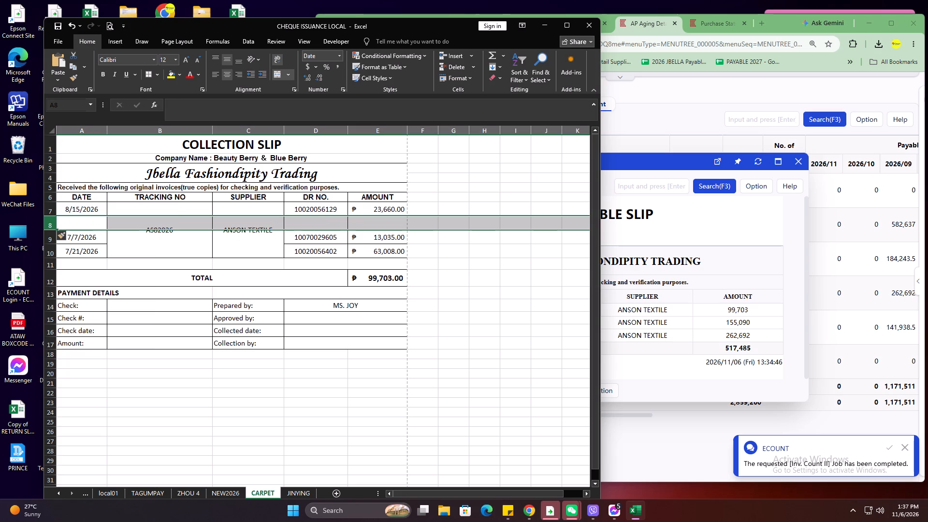
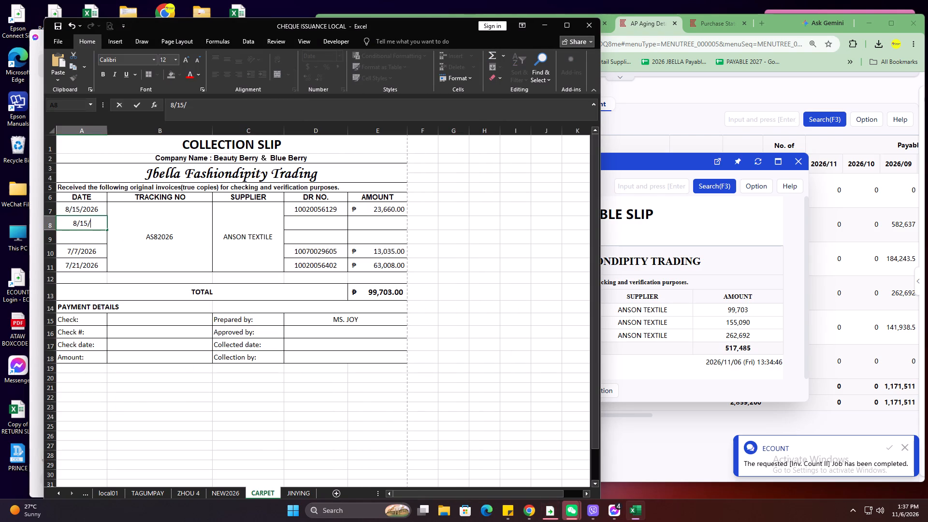
Set the dates of the second, third and fourth invoice rows in the DATE column to 8/15/2026.
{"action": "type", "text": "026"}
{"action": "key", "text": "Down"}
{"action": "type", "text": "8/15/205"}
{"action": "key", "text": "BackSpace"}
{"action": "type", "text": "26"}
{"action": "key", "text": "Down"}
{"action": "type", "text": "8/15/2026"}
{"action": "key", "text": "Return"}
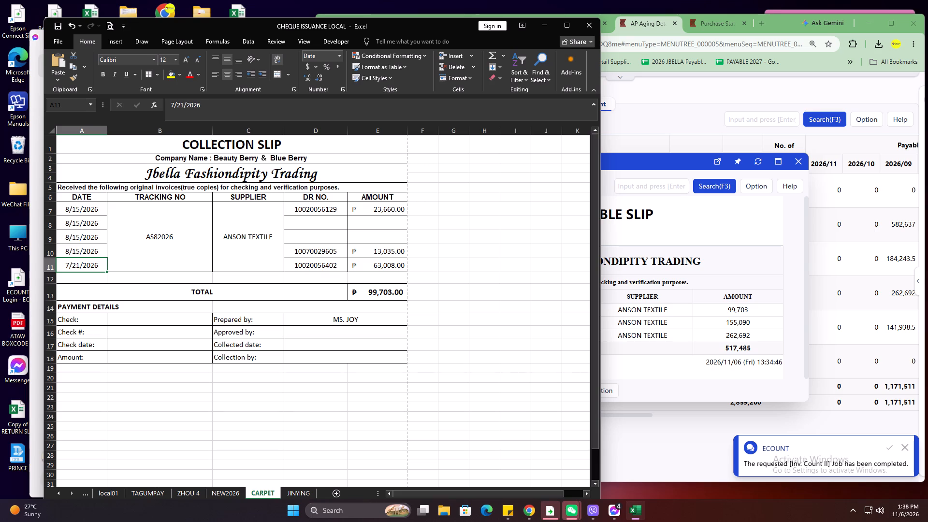
{"action": "right_click", "coordinate": [51, 264]}
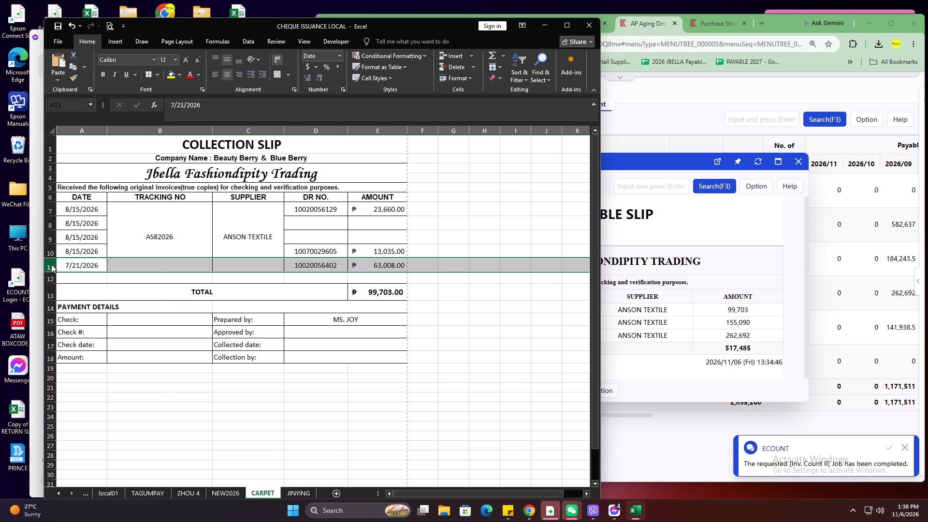
Insert two blank rows above the 7/21/2026 entry on ANSON TEXTILE's collection slip.
{"action": "left_click", "coordinate": [74, 345]}
{"action": "left_click", "coordinate": [222, 273]}
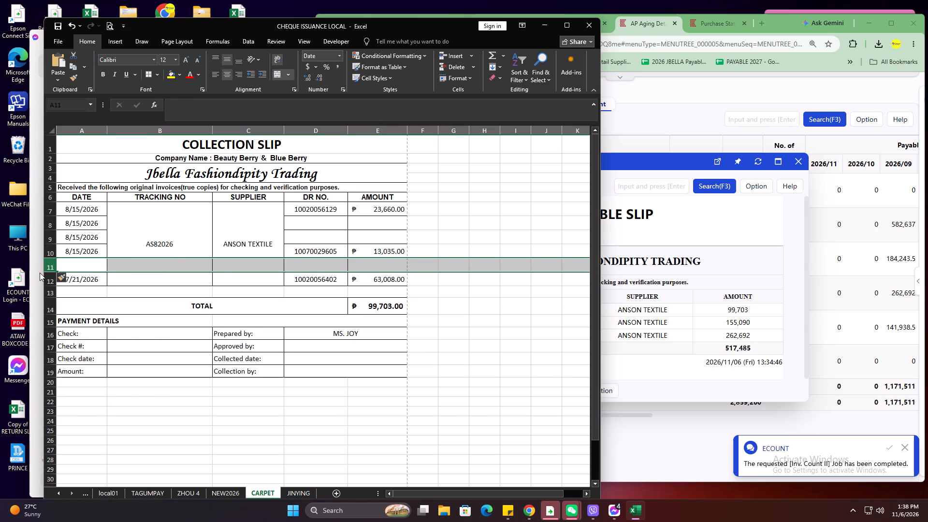
{"action": "right_click", "coordinate": [48, 264]}
{"action": "left_click", "coordinate": [83, 350]}
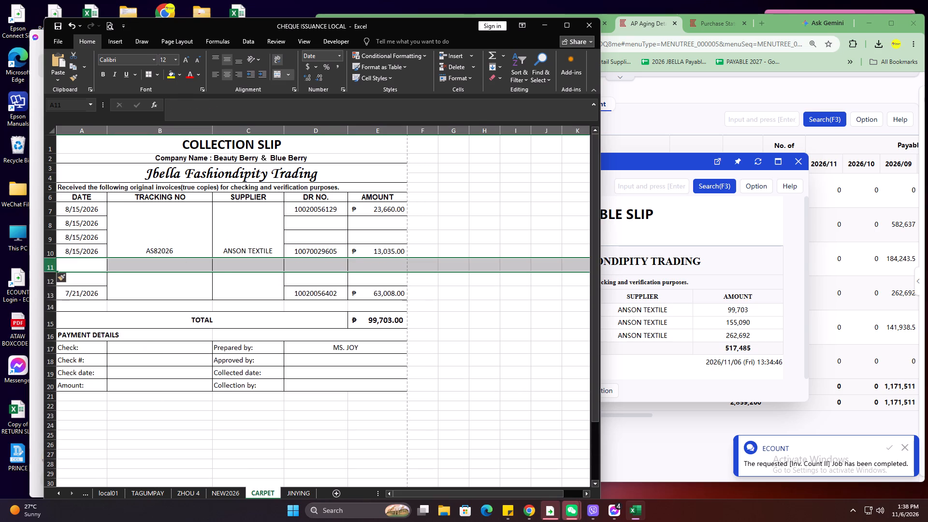
{"action": "left_click", "coordinate": [268, 296]}
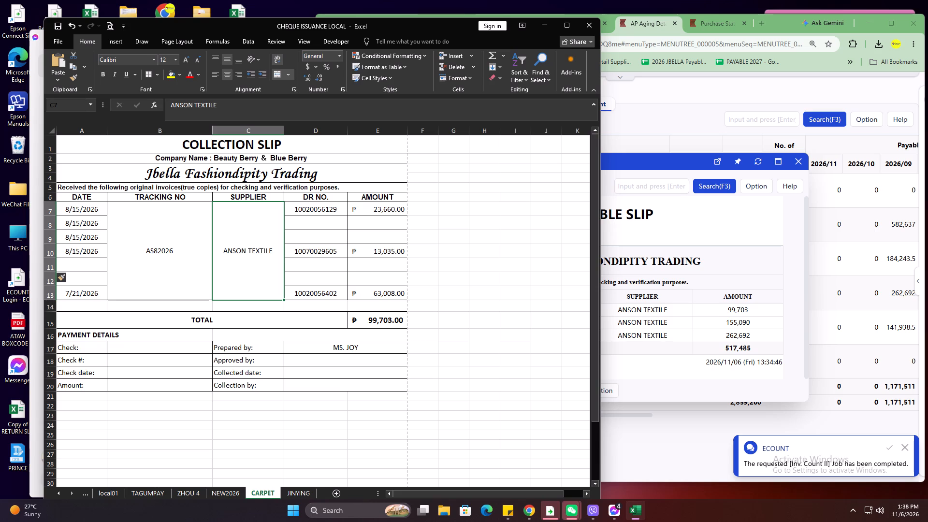
{"action": "left_click", "coordinate": [81, 261]}
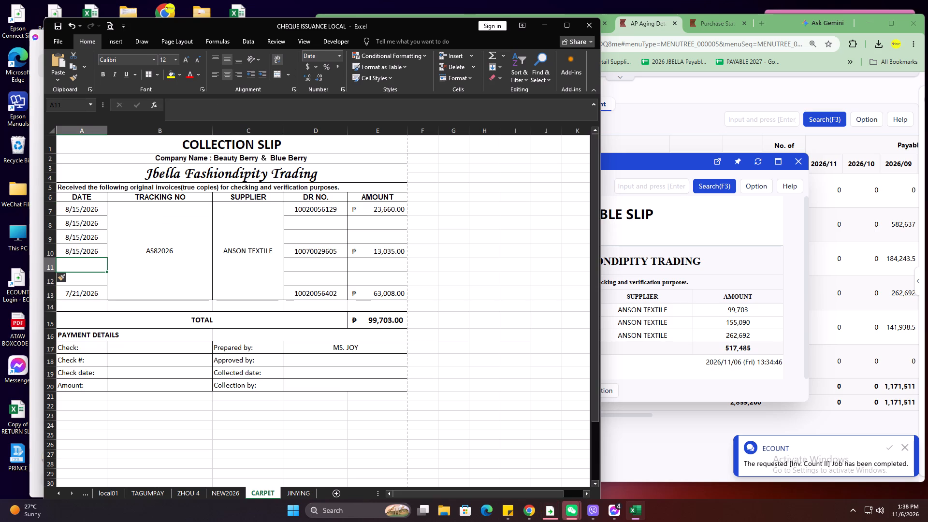
{"action": "left_click", "coordinate": [495, 260]}
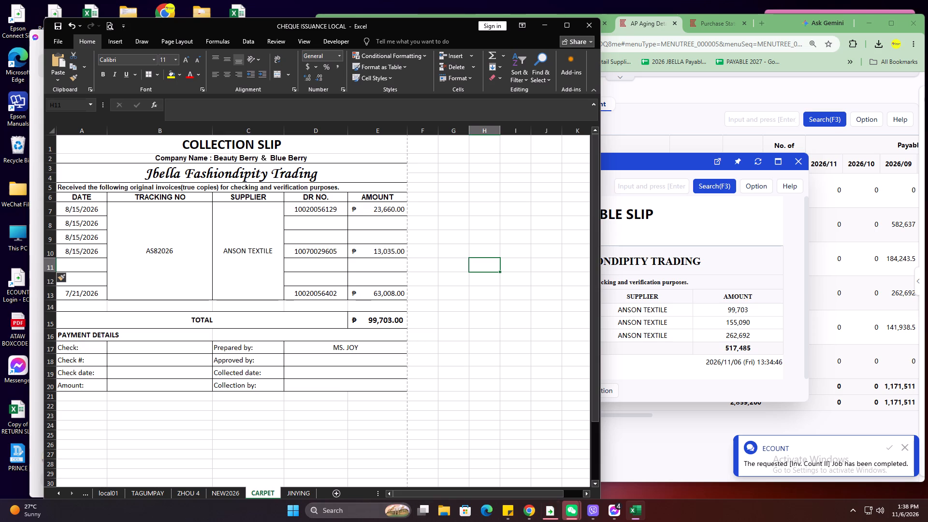
Search the computer for ataw and open the ATAW BOXCODE FORM workbook.
{"action": "left_click", "coordinate": [355, 512]}
{"action": "type", "text": "ataw"}
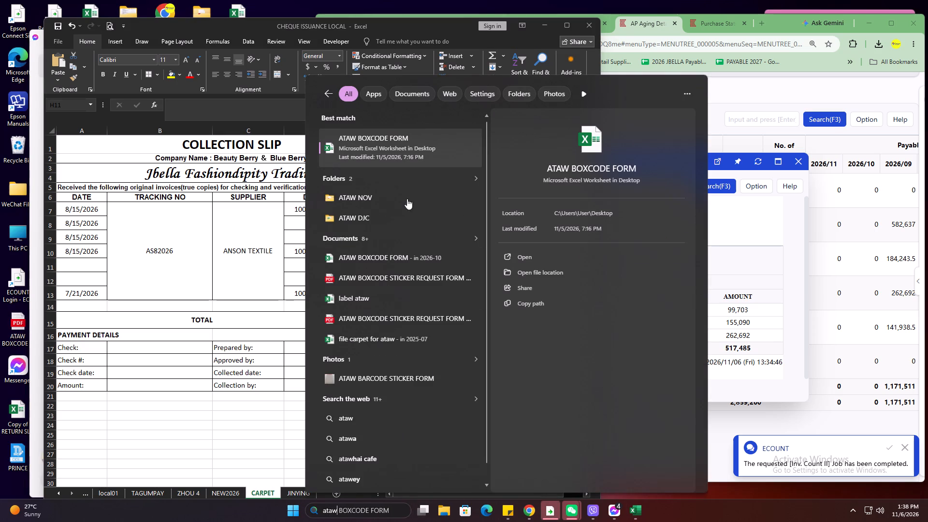
{"action": "left_click", "coordinate": [407, 147]}
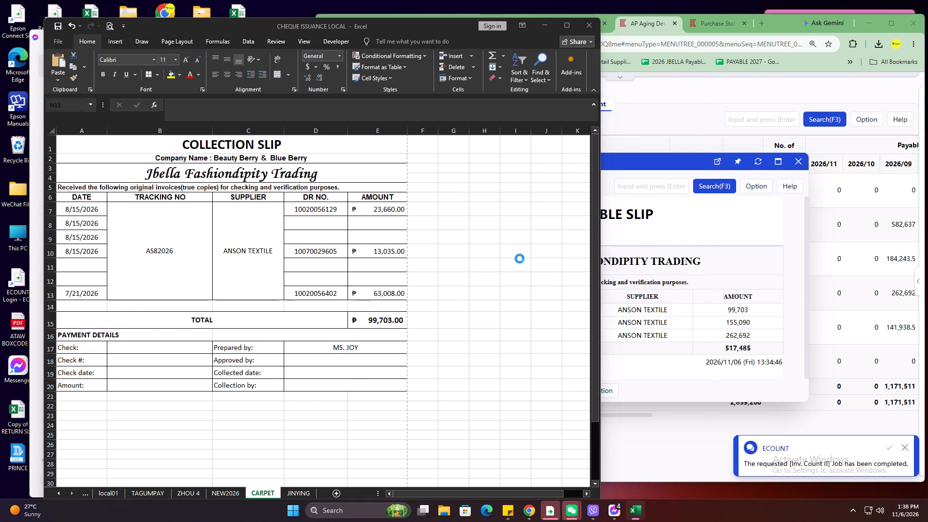
Examine the branch numbers, PO names and box quantities of the MAJIONG rows in the sticker request form, and close the workbook.
{"action": "left_click", "coordinate": [330, 378]}
{"action": "left_click", "coordinate": [351, 350]}
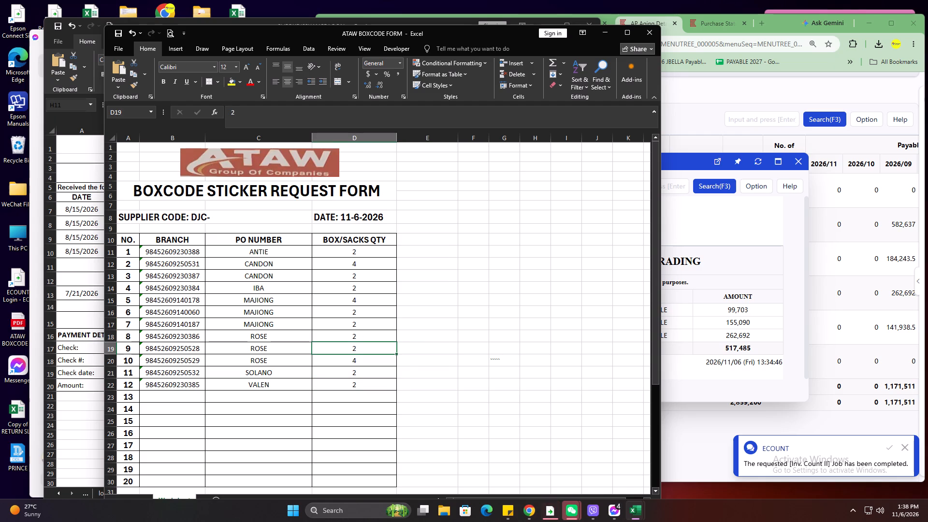
{"action": "left_click", "coordinate": [368, 315]}
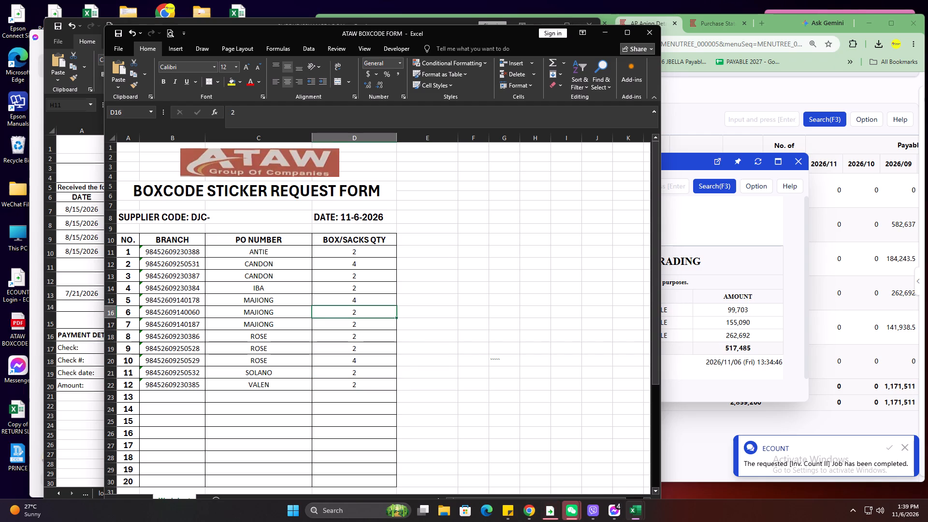
{"action": "left_click", "coordinate": [282, 292]}
{"action": "left_click_drag", "start_coordinate": [196, 322], "coordinate": [204, 324]}
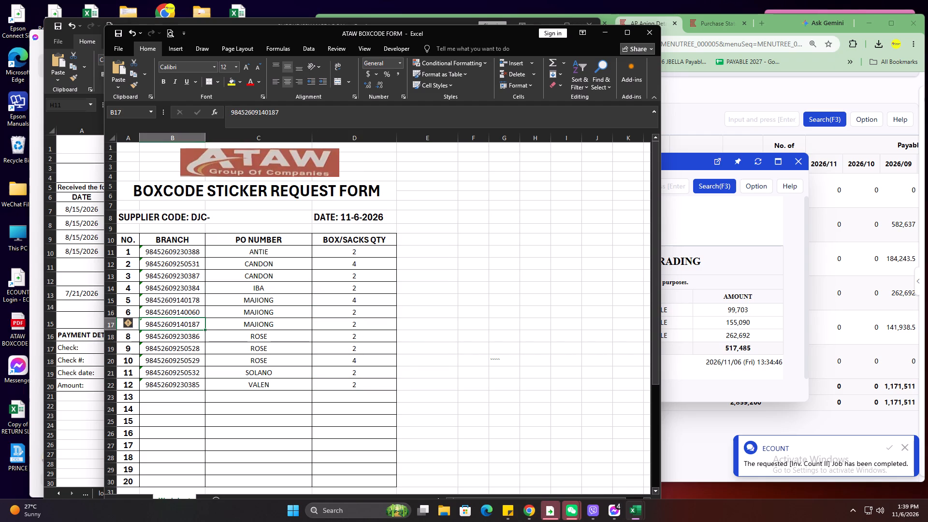
{"action": "left_click_drag", "start_coordinate": [195, 323], "coordinate": [335, 320]}
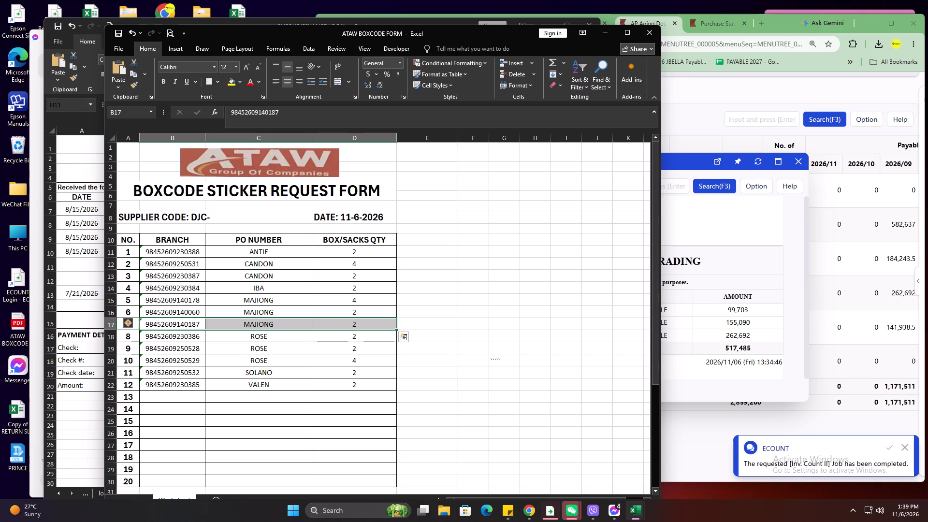
{"action": "left_click_drag", "start_coordinate": [191, 301], "coordinate": [194, 326]}
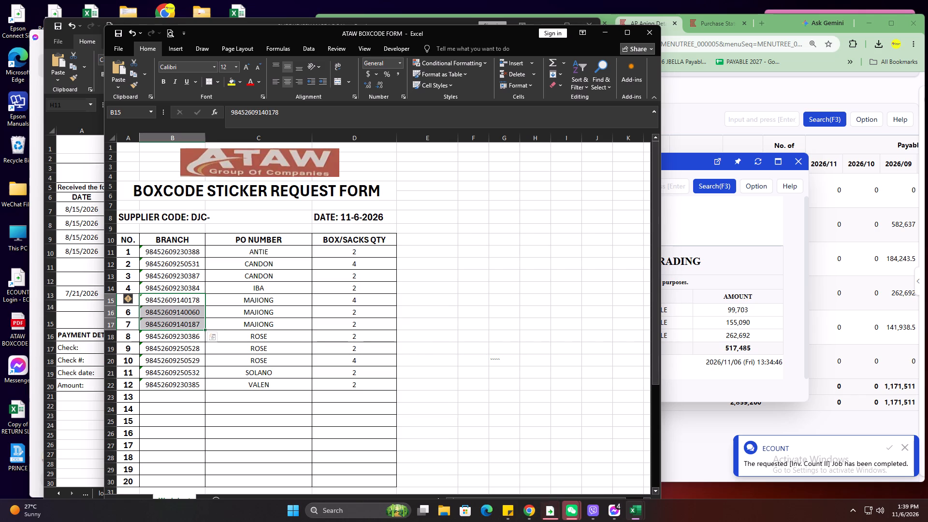
{"action": "left_click_drag", "start_coordinate": [196, 298], "coordinate": [278, 310]}
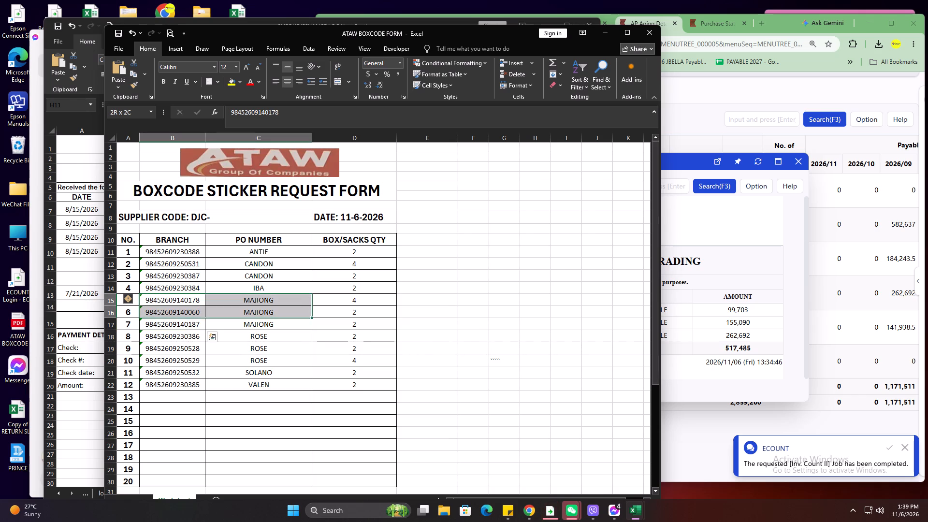
{"action": "left_click_drag", "start_coordinate": [278, 310], "coordinate": [279, 324]}
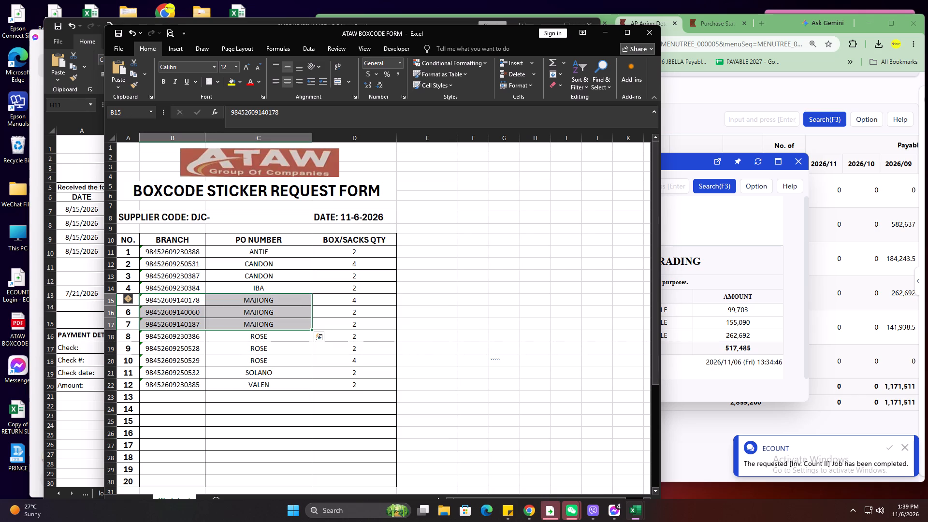
{"action": "left_click", "coordinate": [454, 293]}
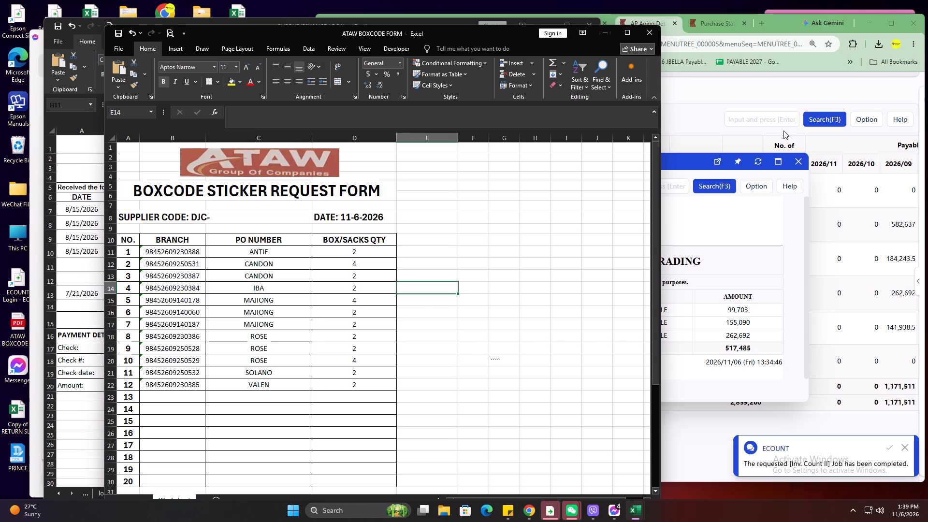
{"action": "left_click", "coordinate": [644, 34]}
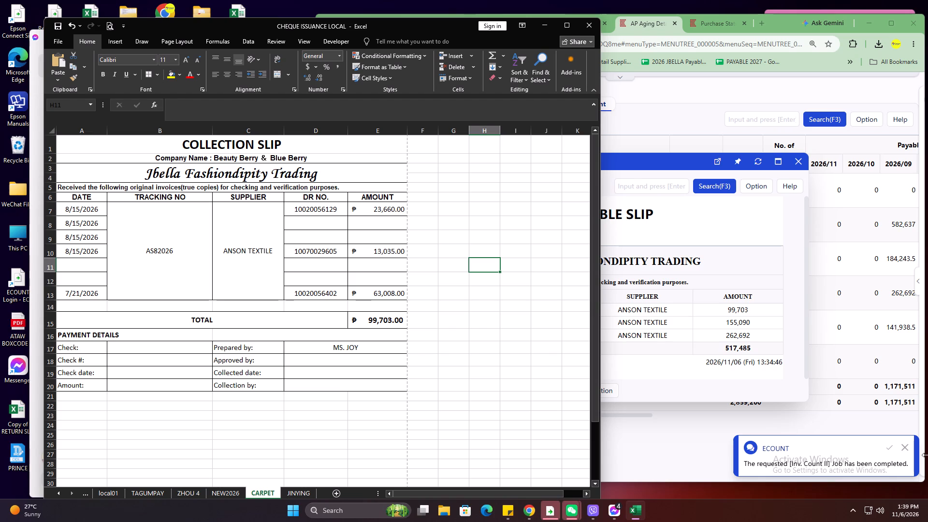
Select the first DR NO. entry on ANSON TEXTILE's AS82026 collection slip.
{"action": "left_click_drag", "start_coordinate": [72, 253], "coordinate": [82, 257]}
{"action": "left_click", "coordinate": [88, 267]}
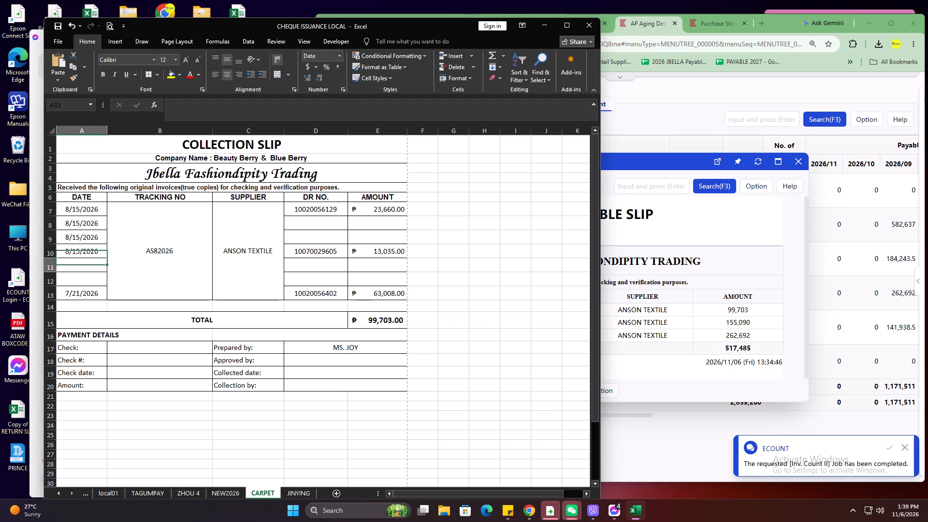
{"action": "left_click", "coordinate": [328, 206]}
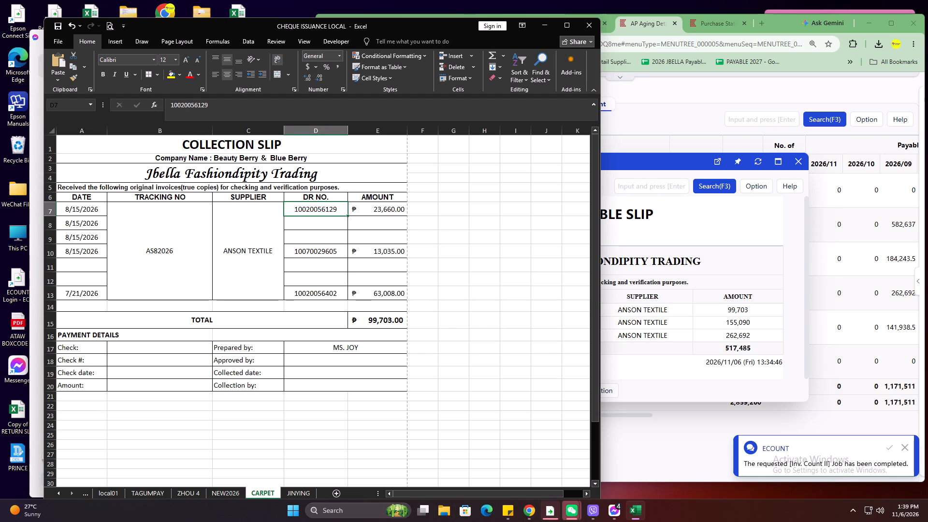
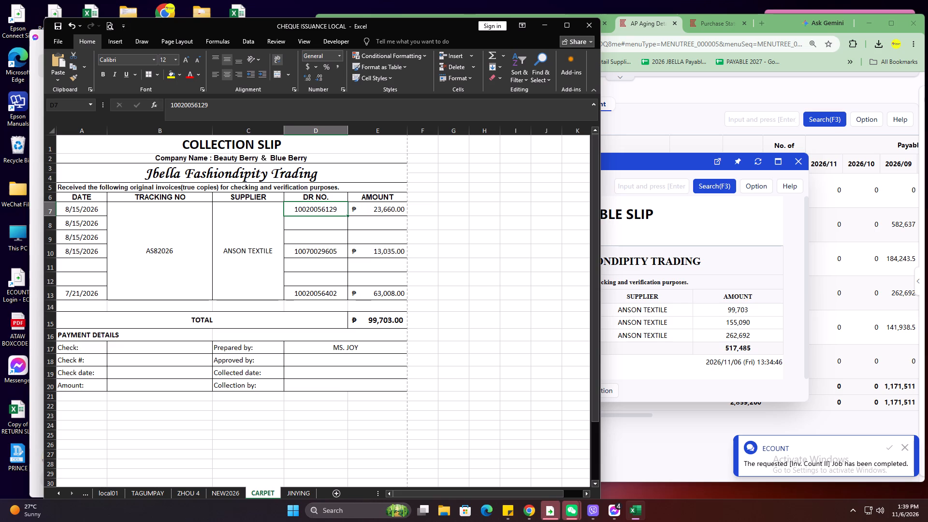
Shrink entry rows 7 to 13 of ANSON TEXTILE's collection slip to one equal, smaller row height.
{"action": "left_click_drag", "start_coordinate": [54, 211], "coordinate": [53, 288]}
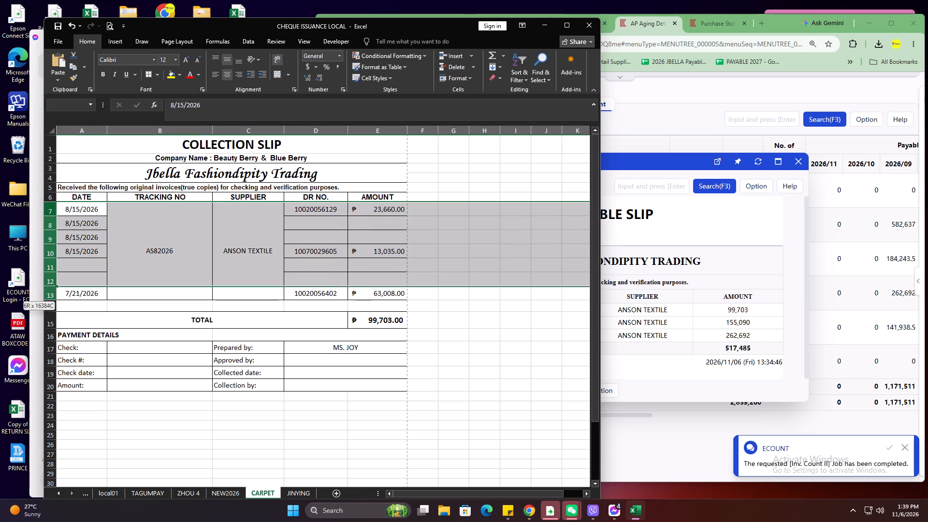
{"action": "left_click_drag", "start_coordinate": [53, 288], "coordinate": [54, 291]}
{"action": "left_click", "coordinate": [49, 258]}
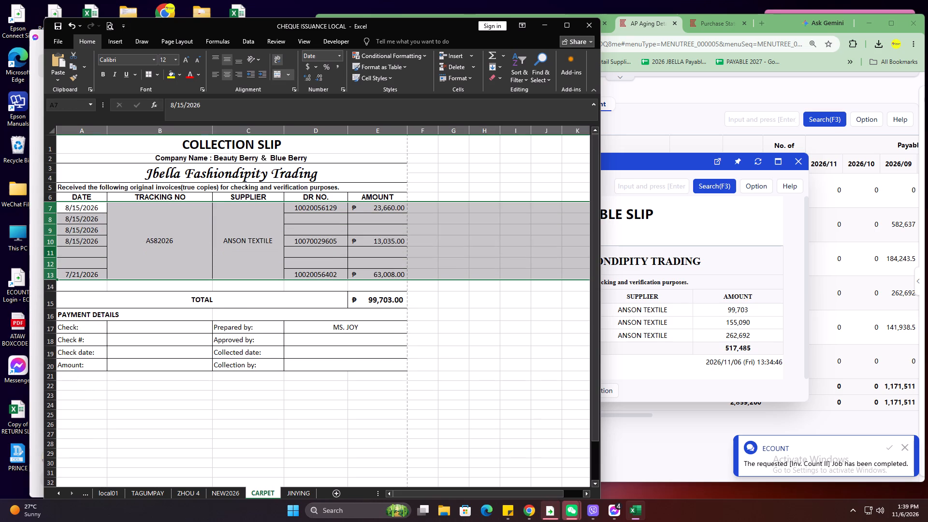
{"action": "left_click", "coordinate": [349, 207]}
{"action": "left_click", "coordinate": [315, 206]}
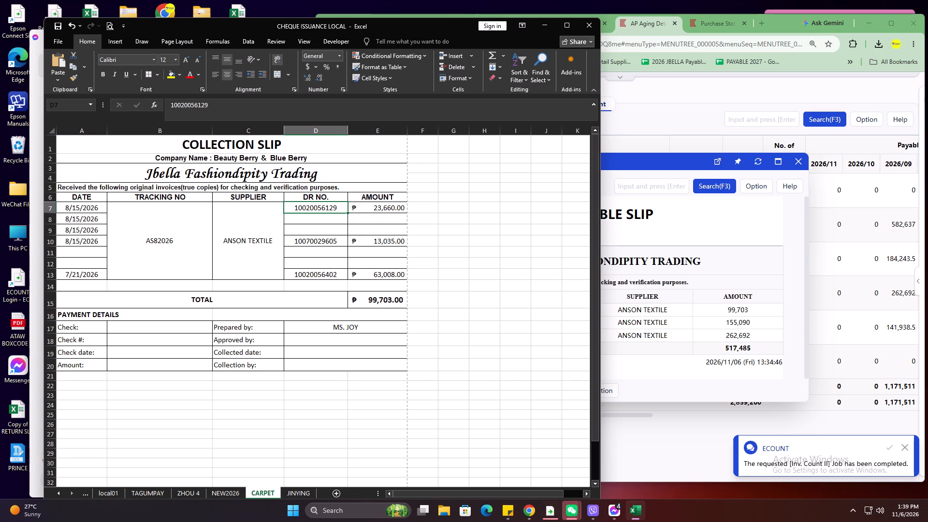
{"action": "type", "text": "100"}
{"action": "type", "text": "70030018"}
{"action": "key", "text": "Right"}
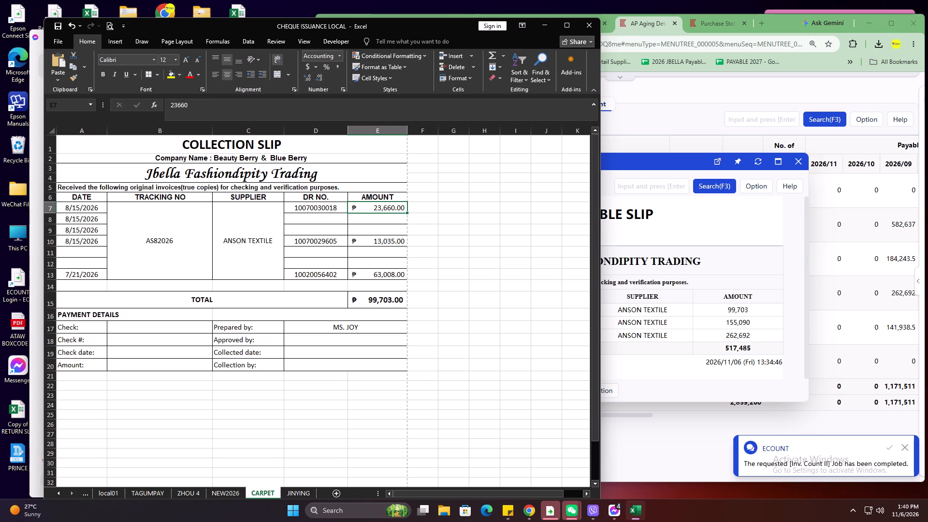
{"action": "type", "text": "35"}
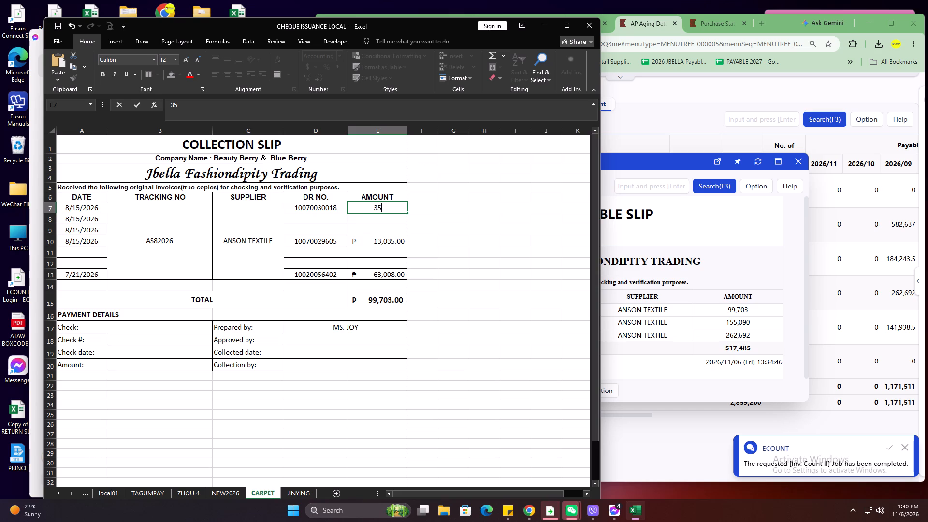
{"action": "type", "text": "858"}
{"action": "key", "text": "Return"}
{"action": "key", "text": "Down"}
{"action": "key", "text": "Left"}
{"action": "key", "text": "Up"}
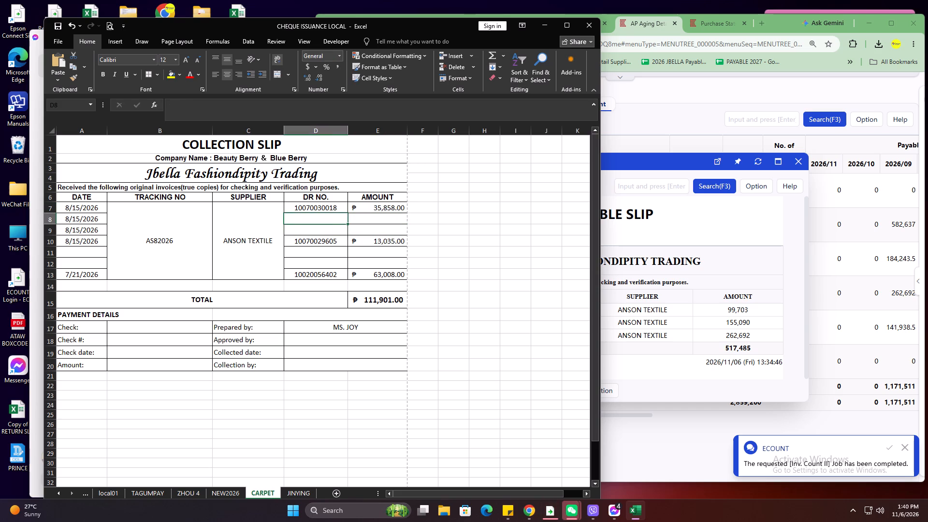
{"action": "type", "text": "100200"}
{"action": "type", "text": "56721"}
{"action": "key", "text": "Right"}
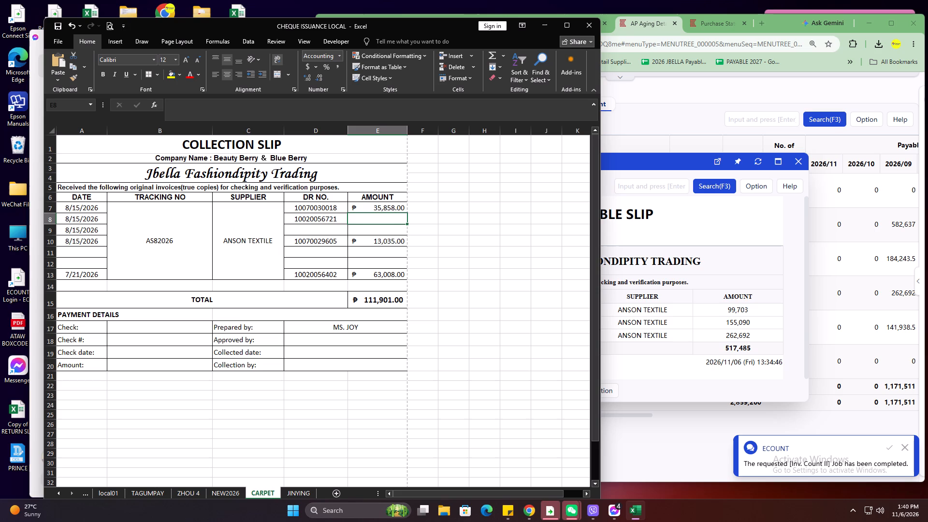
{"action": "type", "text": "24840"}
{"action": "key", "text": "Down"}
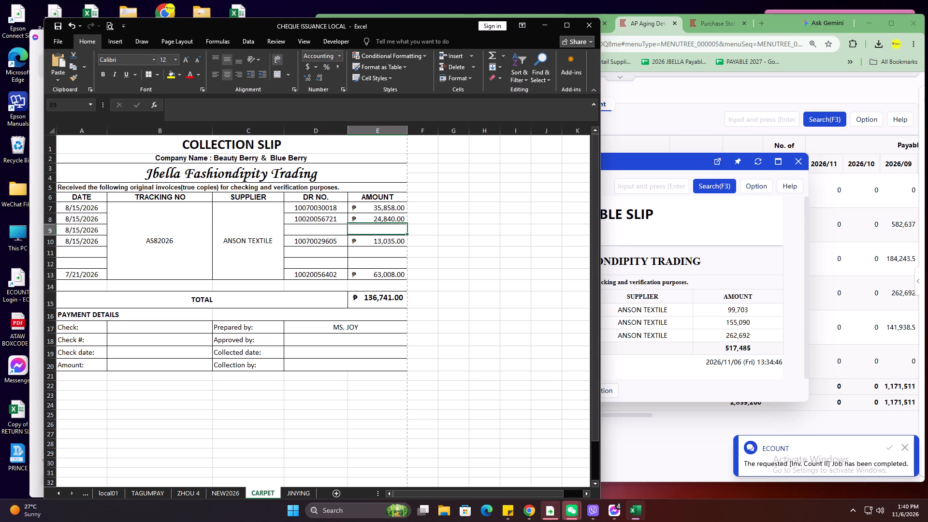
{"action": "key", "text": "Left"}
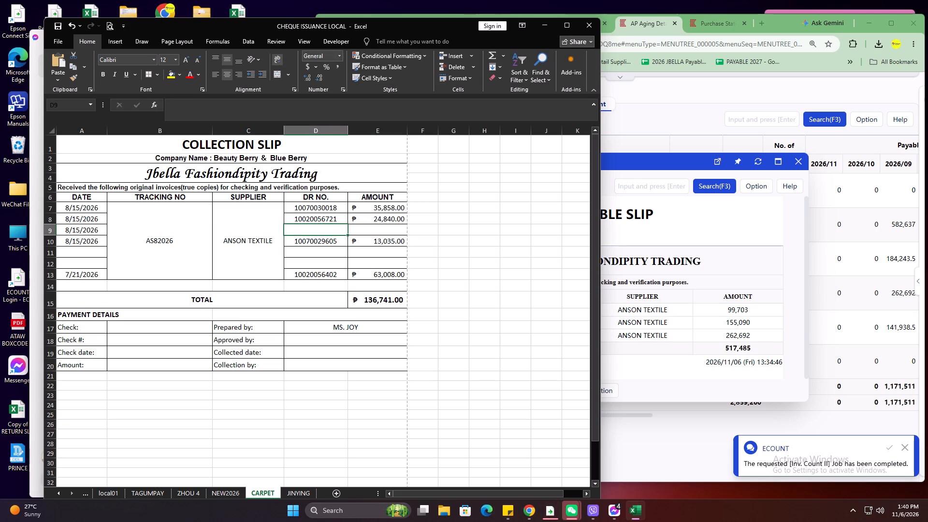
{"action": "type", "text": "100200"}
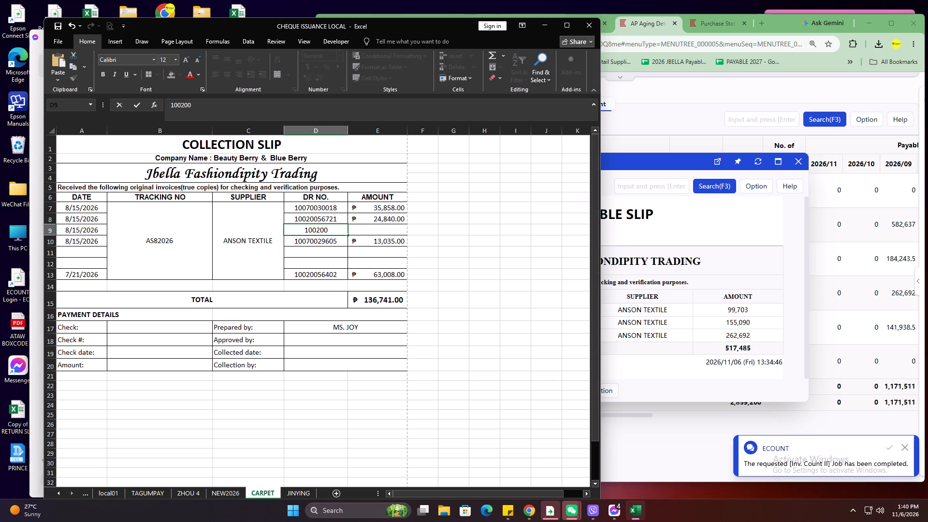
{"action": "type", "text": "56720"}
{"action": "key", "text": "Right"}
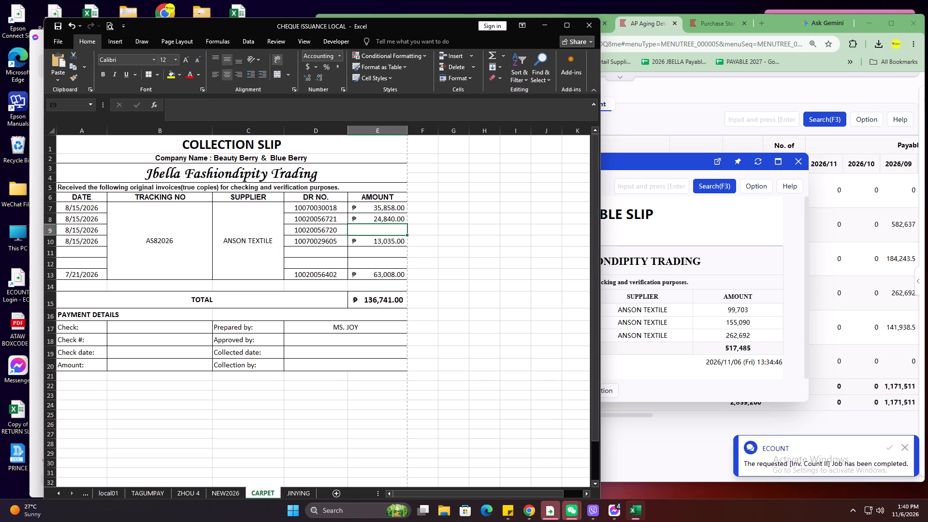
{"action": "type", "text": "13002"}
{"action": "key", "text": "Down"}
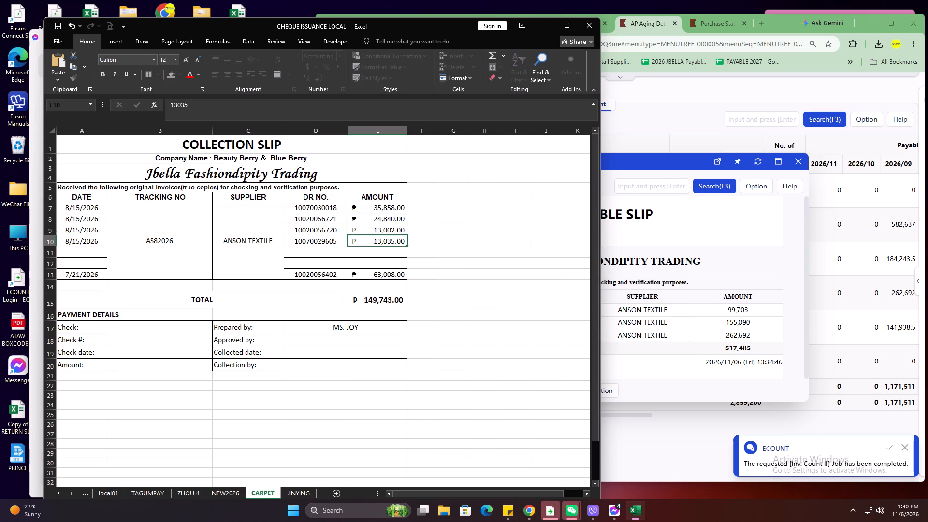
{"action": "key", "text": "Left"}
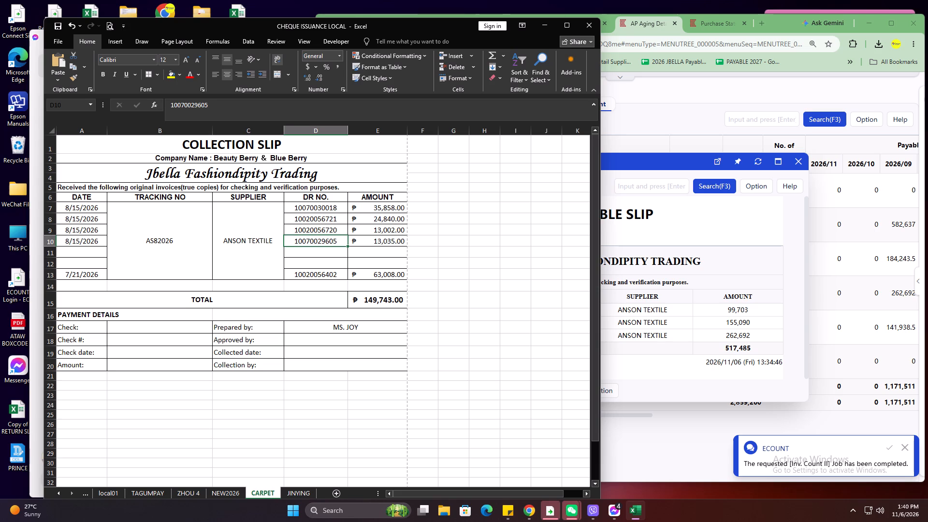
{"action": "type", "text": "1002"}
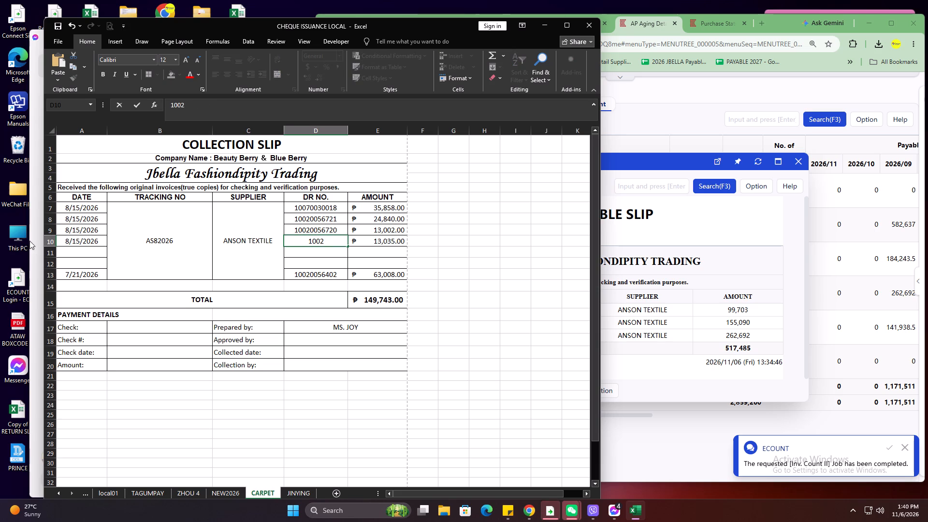
{"action": "left_click", "coordinate": [79, 235]}
{"action": "left_click", "coordinate": [80, 243]}
{"action": "key", "text": "8"}
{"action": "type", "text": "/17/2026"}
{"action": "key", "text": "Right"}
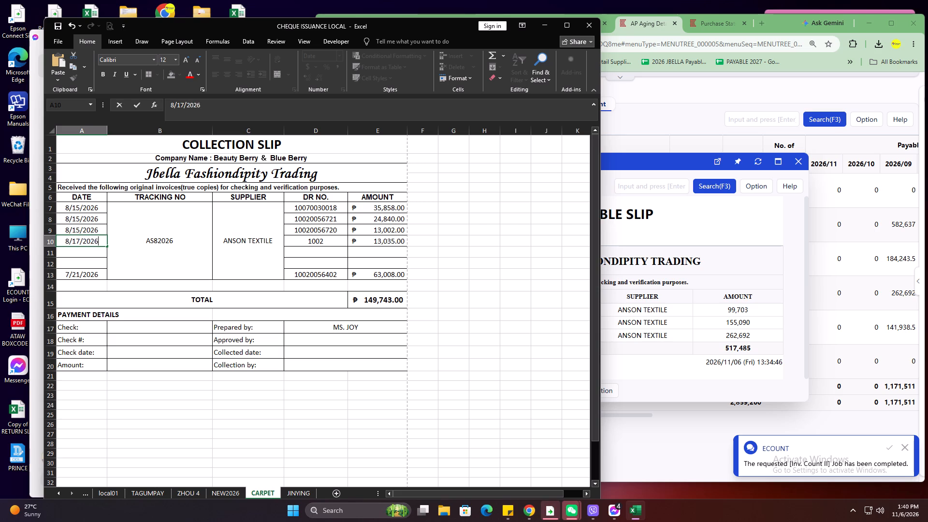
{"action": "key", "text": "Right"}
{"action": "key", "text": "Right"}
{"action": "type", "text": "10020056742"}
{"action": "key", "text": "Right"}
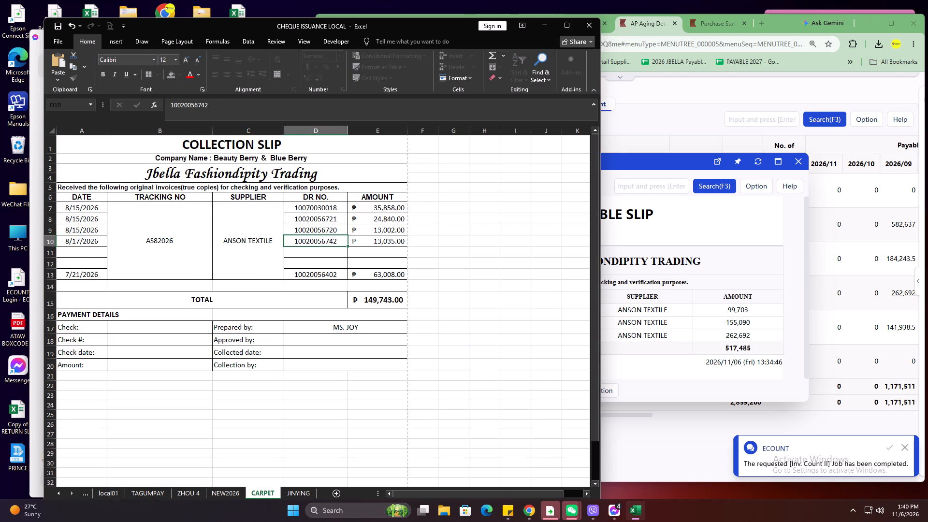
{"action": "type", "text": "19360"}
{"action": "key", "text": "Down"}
{"action": "left_click", "coordinate": [82, 251]}
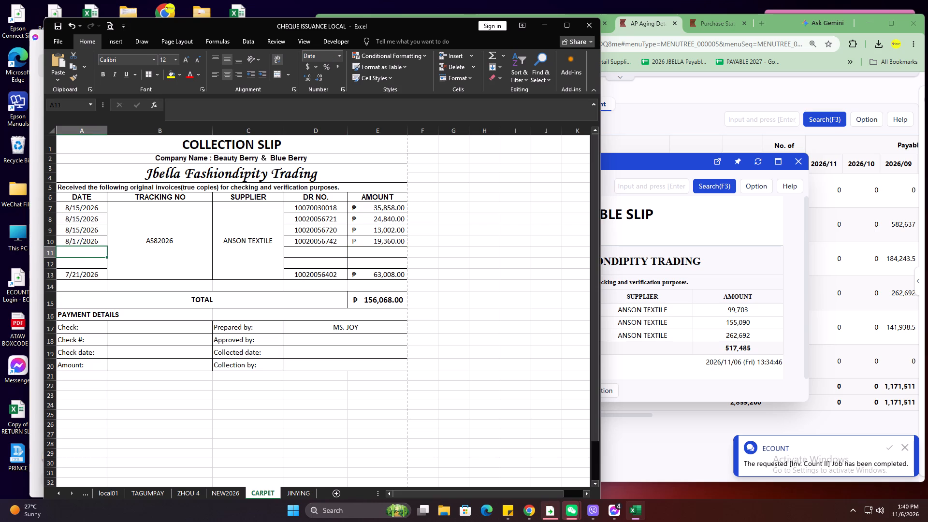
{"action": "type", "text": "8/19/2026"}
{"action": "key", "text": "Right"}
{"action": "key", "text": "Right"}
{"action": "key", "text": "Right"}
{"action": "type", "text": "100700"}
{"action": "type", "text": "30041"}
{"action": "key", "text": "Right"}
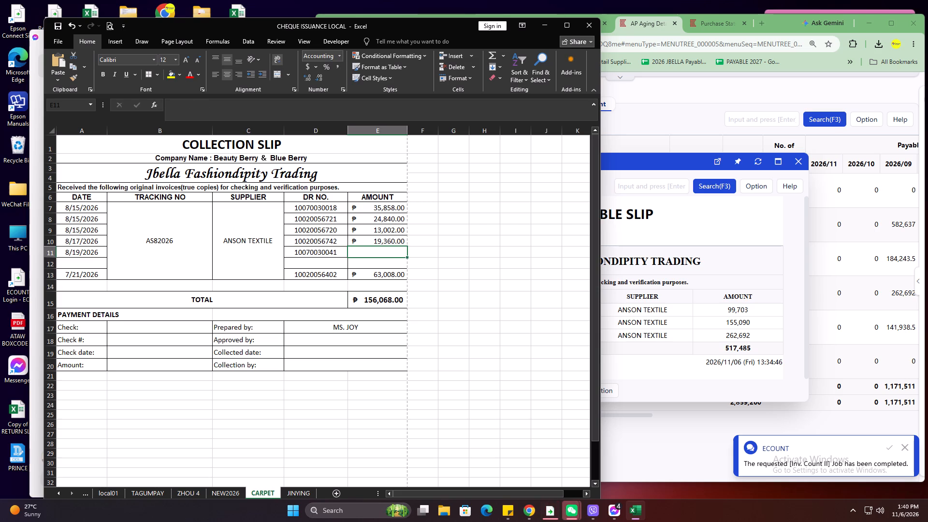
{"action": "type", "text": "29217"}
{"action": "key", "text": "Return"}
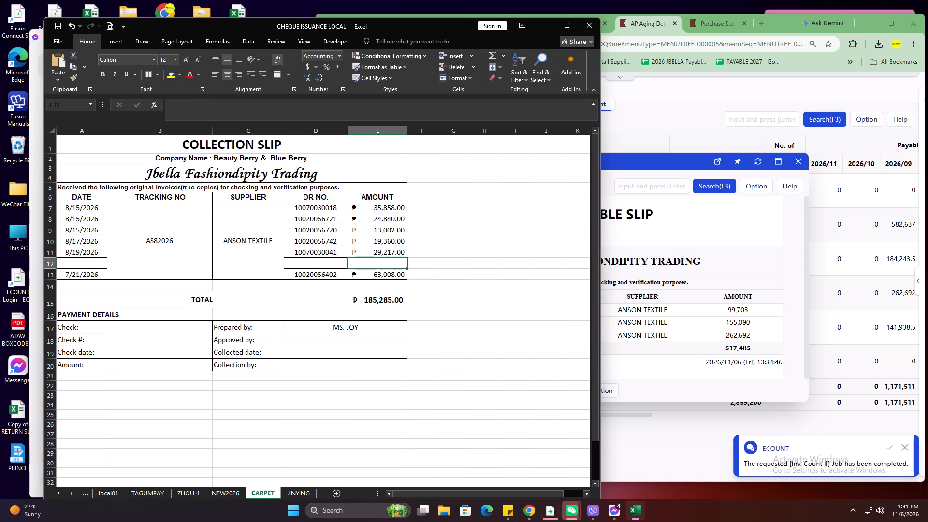
{"action": "left_click", "coordinate": [88, 262]}
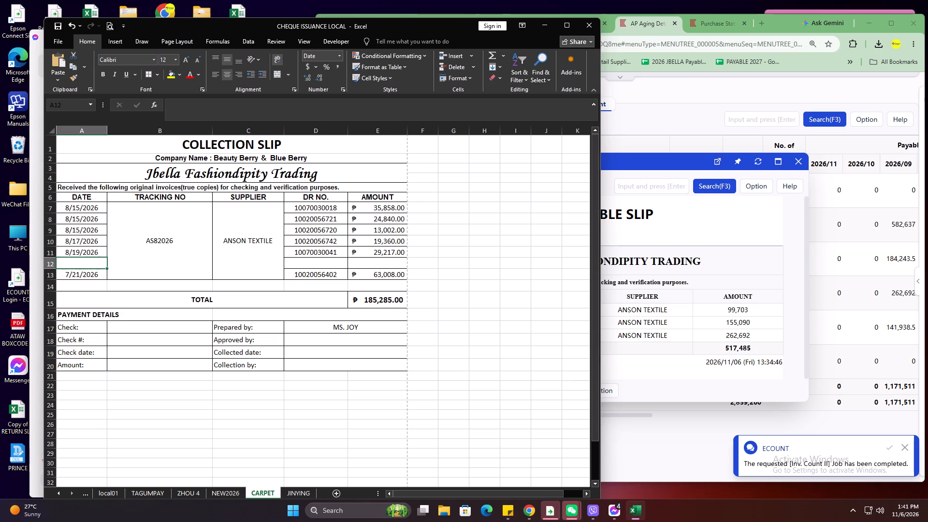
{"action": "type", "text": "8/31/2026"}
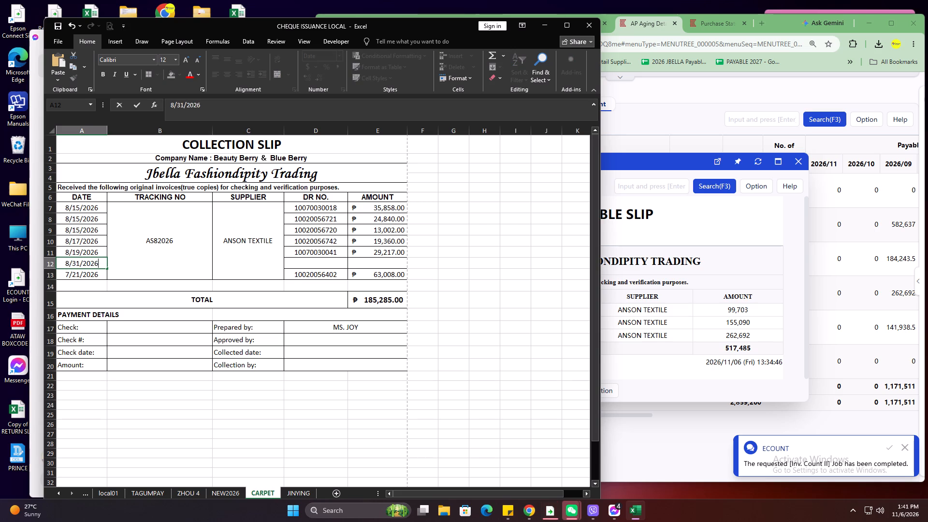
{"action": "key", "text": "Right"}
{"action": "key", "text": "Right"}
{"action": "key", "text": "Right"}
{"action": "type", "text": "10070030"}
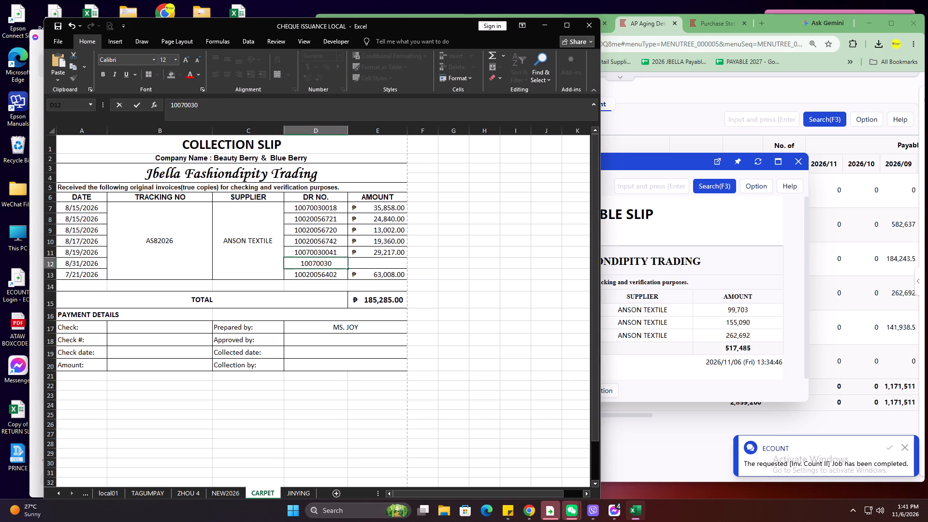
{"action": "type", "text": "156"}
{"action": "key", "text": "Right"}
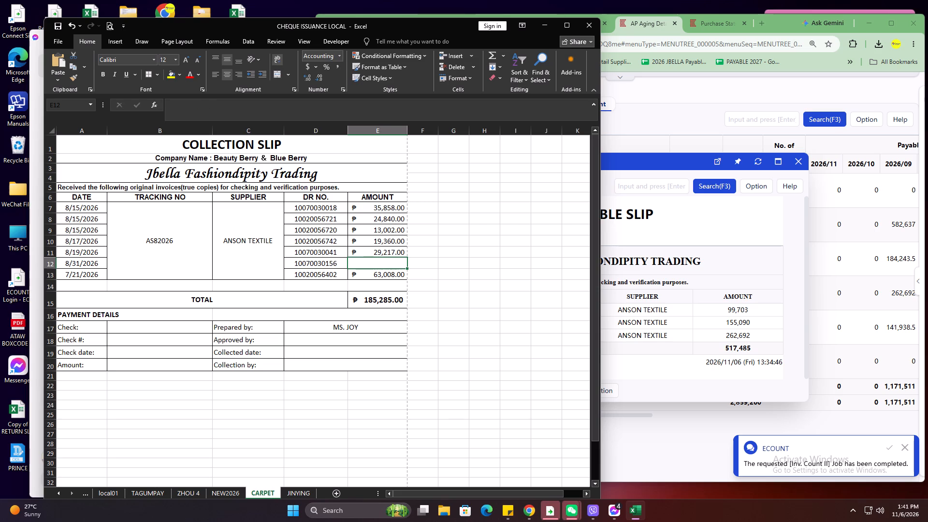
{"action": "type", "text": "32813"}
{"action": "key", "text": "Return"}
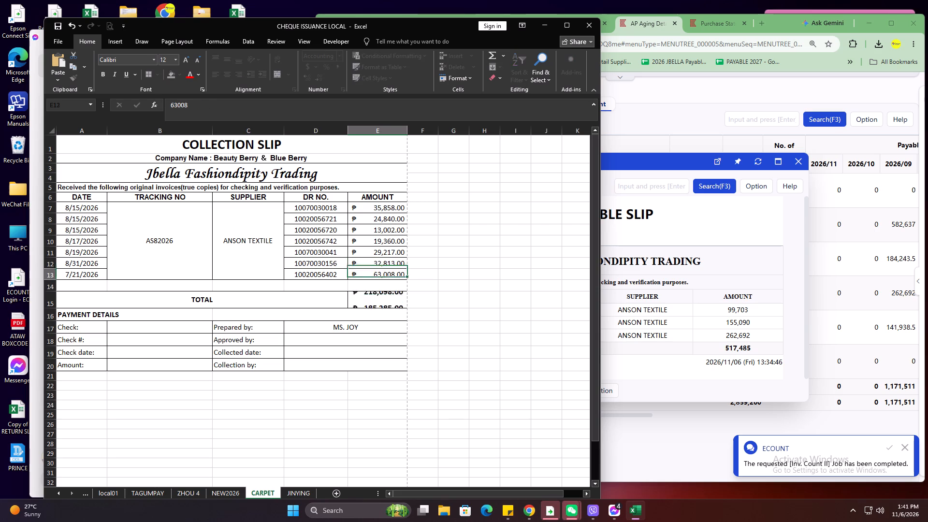
Delete the leftover 7/21/2026 entry row from ANSON TEXTILE's AS82026 collection slip.
{"action": "left_click", "coordinate": [51, 272]}
{"action": "left_click", "coordinate": [52, 275]}
{"action": "right_click", "coordinate": [52, 275]}
{"action": "left_click", "coordinate": [74, 369]}
{"action": "left_click", "coordinate": [531, 304]}
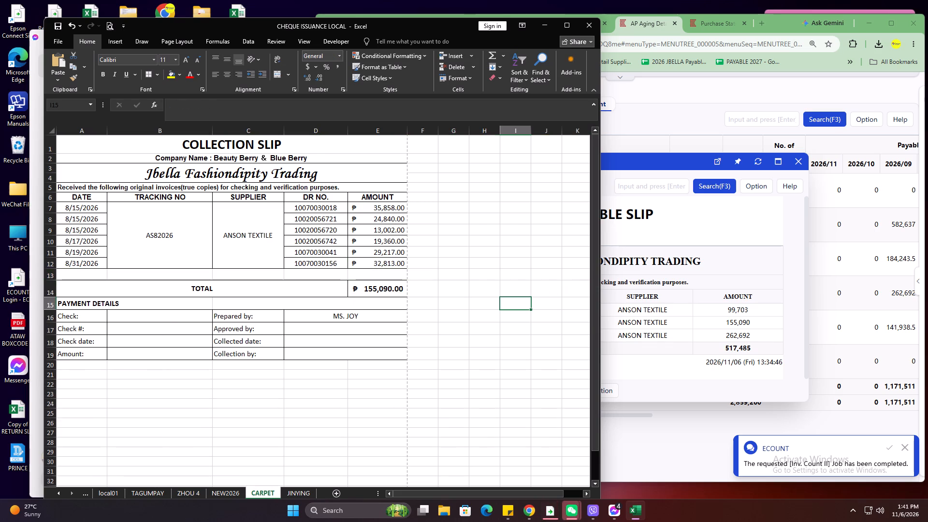
{"action": "left_click", "coordinate": [474, 285]}
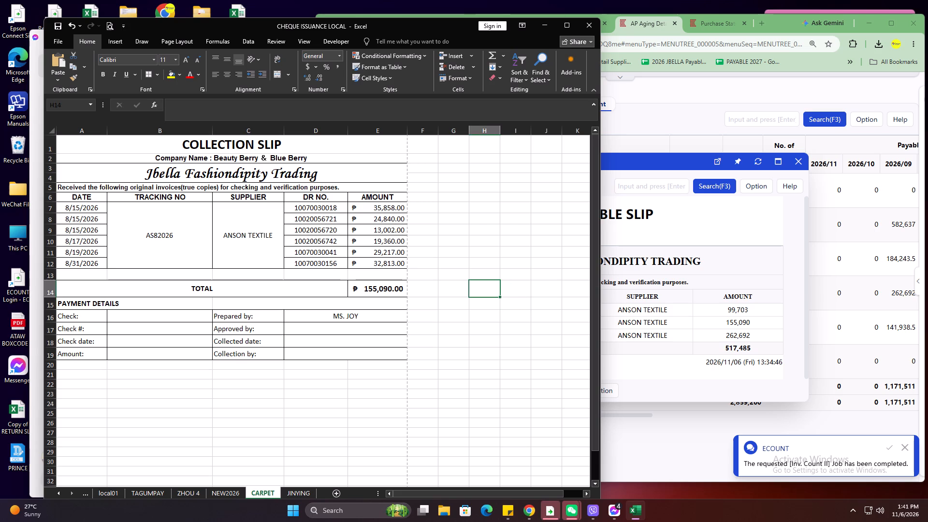
Print the AS82026 collection slip on the OKI DATA CORP ML5500F with print quality set to 360 dpi.
{"action": "key", "text": "ctrl+p"}
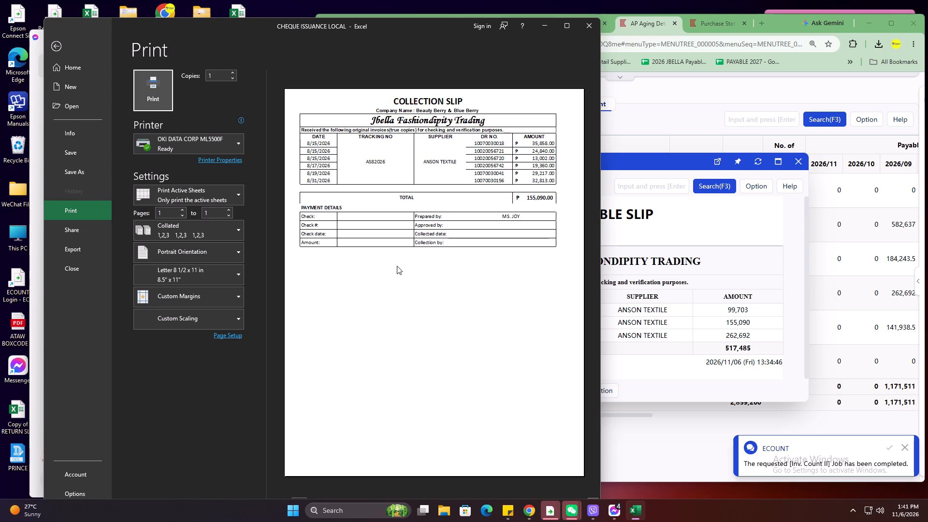
{"action": "left_click", "coordinate": [225, 333]}
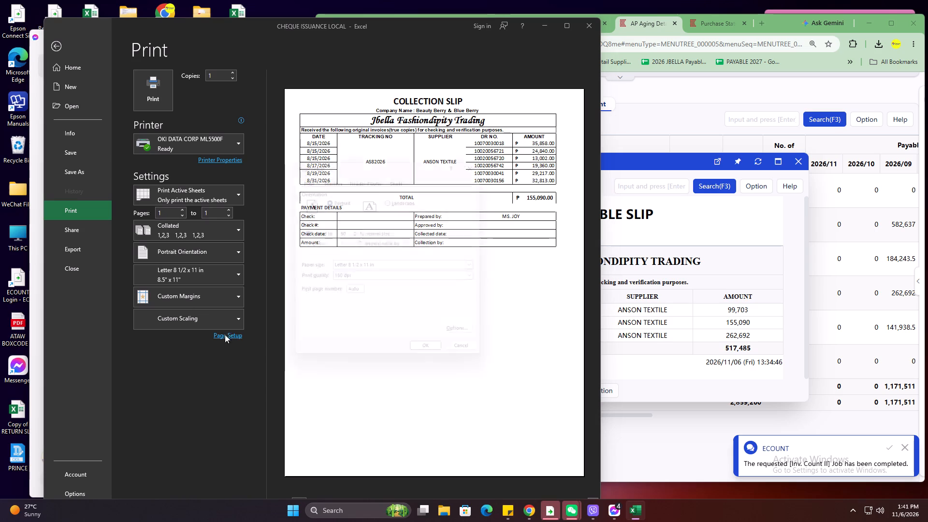
{"action": "left_click", "coordinate": [350, 279]}
{"action": "left_click", "coordinate": [352, 288]}
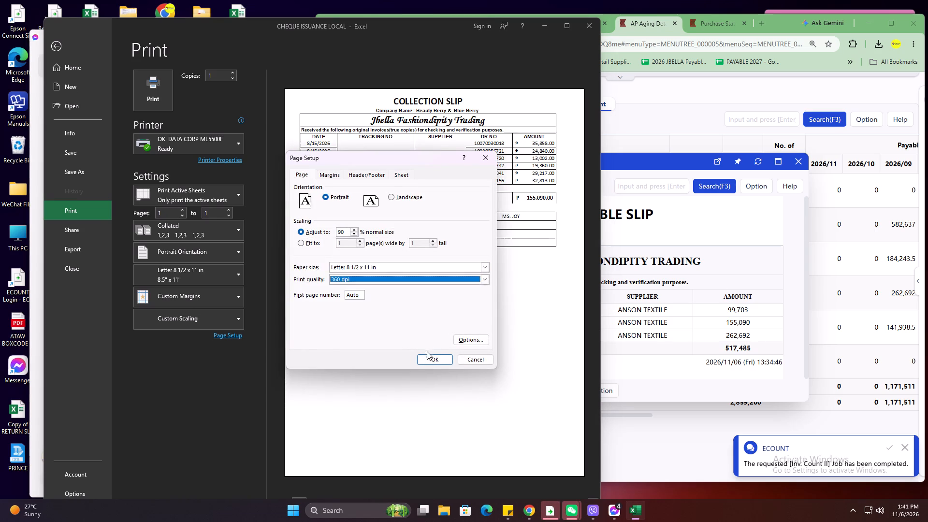
{"action": "left_click", "coordinate": [428, 358]}
{"action": "left_click", "coordinate": [152, 90]}
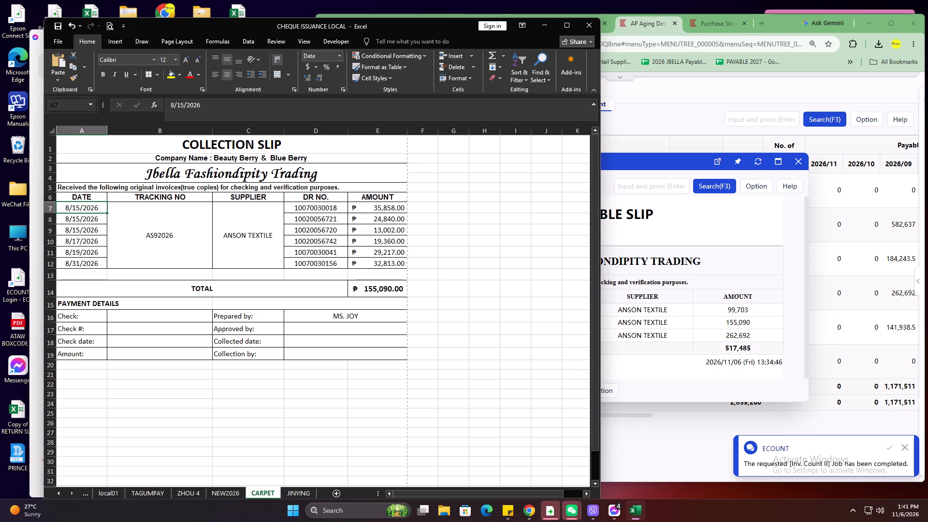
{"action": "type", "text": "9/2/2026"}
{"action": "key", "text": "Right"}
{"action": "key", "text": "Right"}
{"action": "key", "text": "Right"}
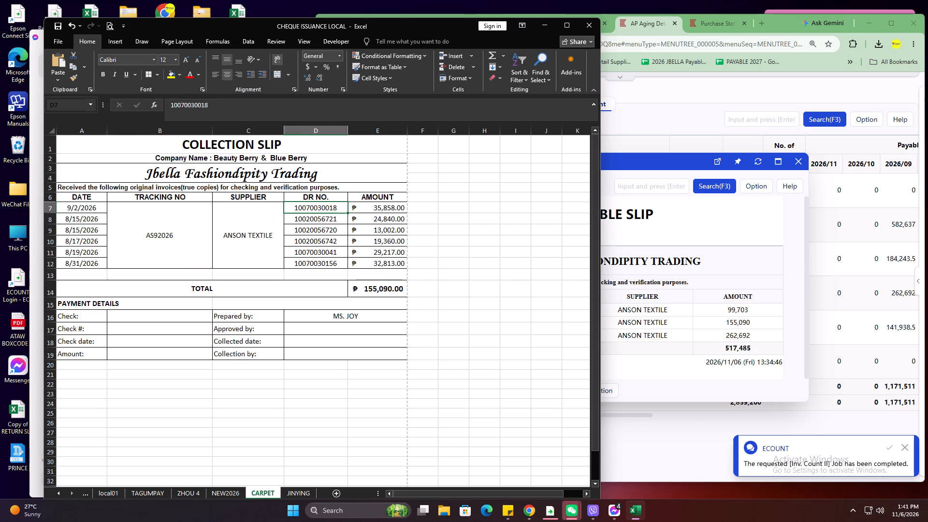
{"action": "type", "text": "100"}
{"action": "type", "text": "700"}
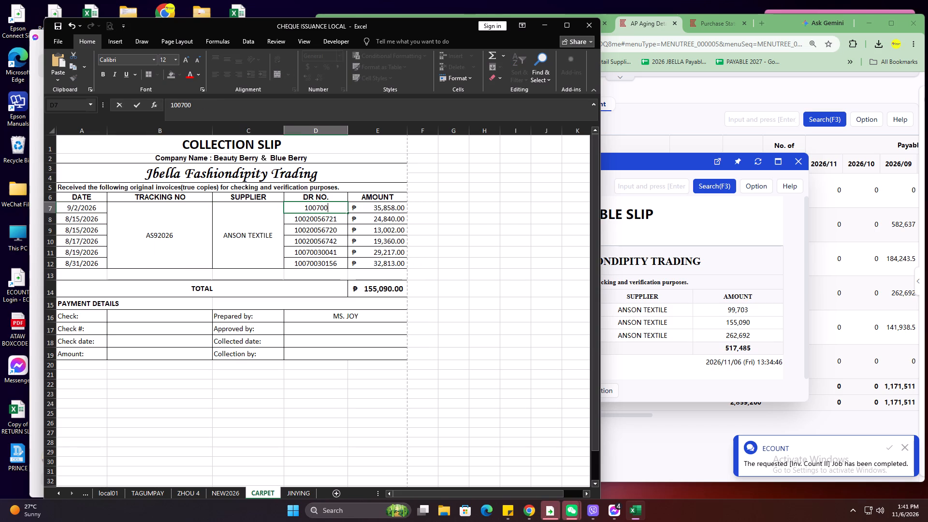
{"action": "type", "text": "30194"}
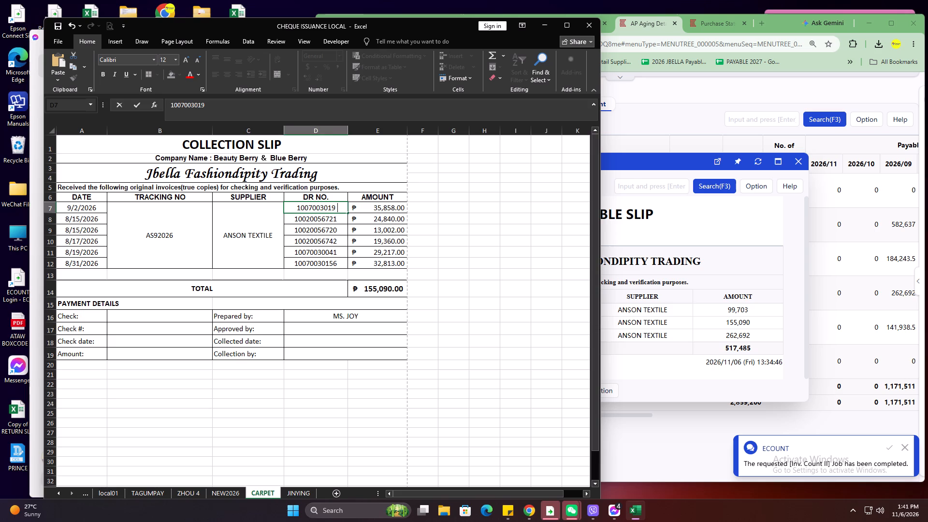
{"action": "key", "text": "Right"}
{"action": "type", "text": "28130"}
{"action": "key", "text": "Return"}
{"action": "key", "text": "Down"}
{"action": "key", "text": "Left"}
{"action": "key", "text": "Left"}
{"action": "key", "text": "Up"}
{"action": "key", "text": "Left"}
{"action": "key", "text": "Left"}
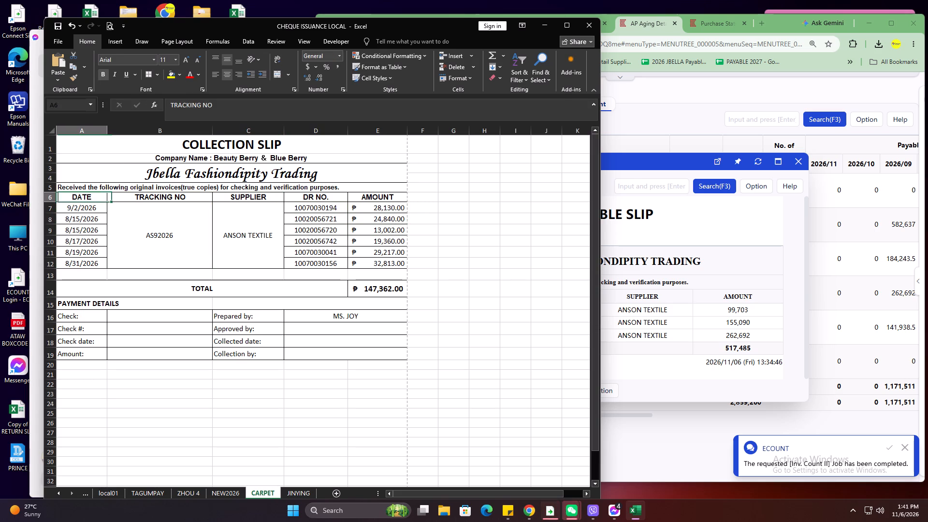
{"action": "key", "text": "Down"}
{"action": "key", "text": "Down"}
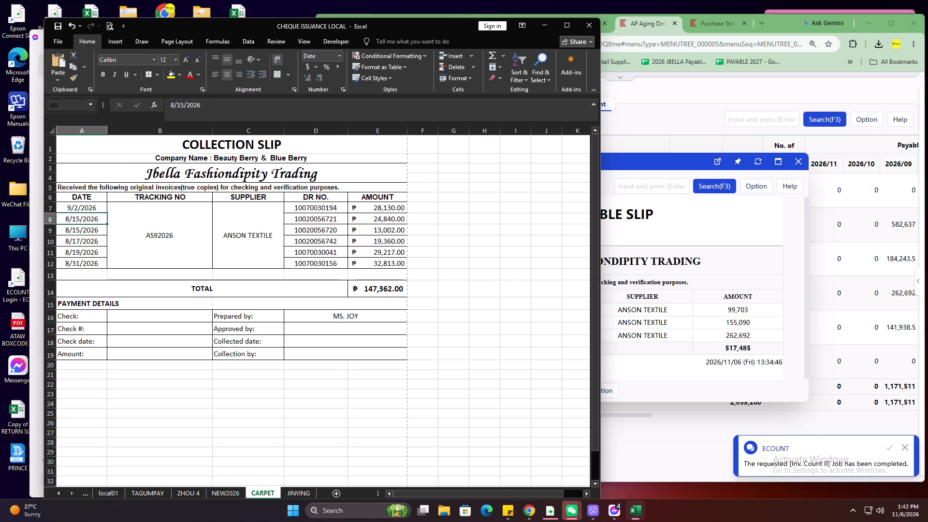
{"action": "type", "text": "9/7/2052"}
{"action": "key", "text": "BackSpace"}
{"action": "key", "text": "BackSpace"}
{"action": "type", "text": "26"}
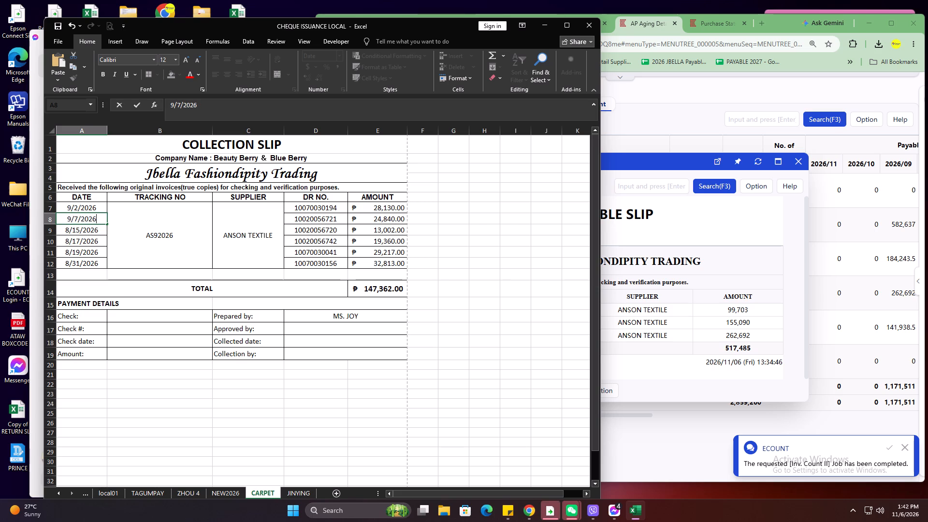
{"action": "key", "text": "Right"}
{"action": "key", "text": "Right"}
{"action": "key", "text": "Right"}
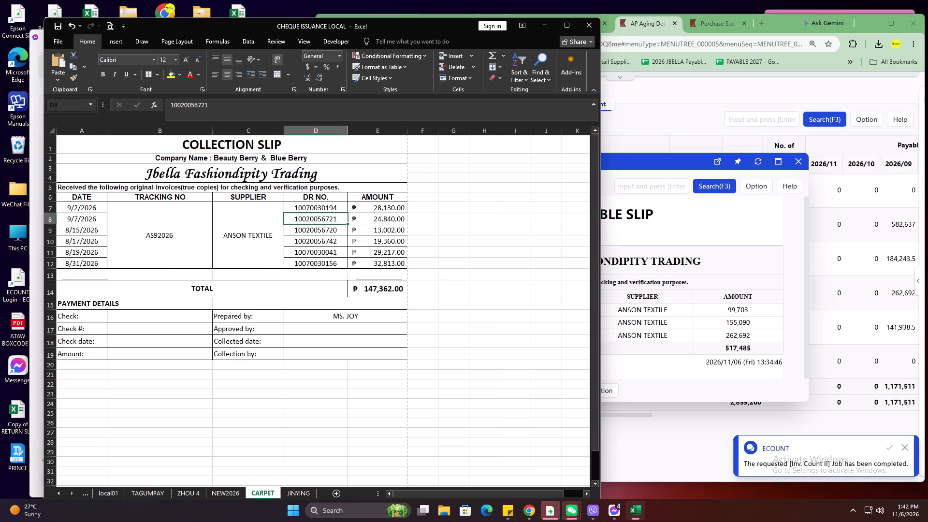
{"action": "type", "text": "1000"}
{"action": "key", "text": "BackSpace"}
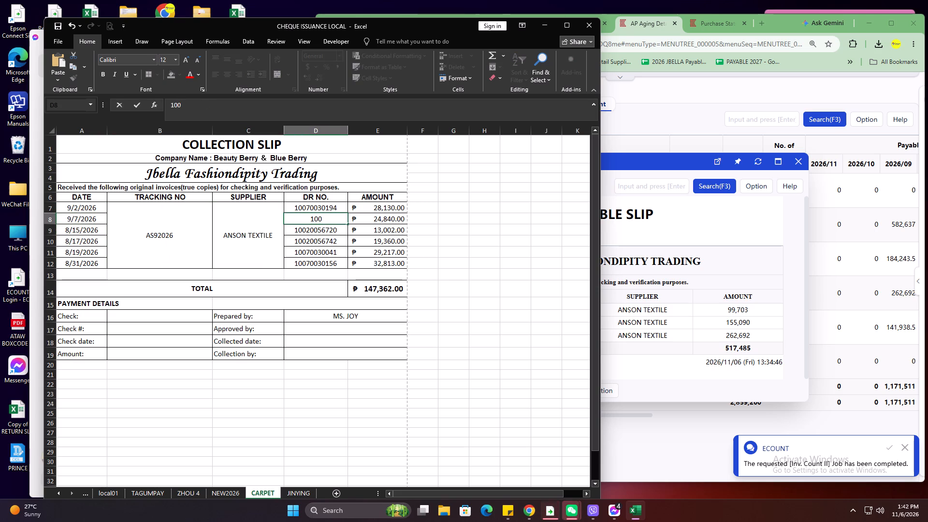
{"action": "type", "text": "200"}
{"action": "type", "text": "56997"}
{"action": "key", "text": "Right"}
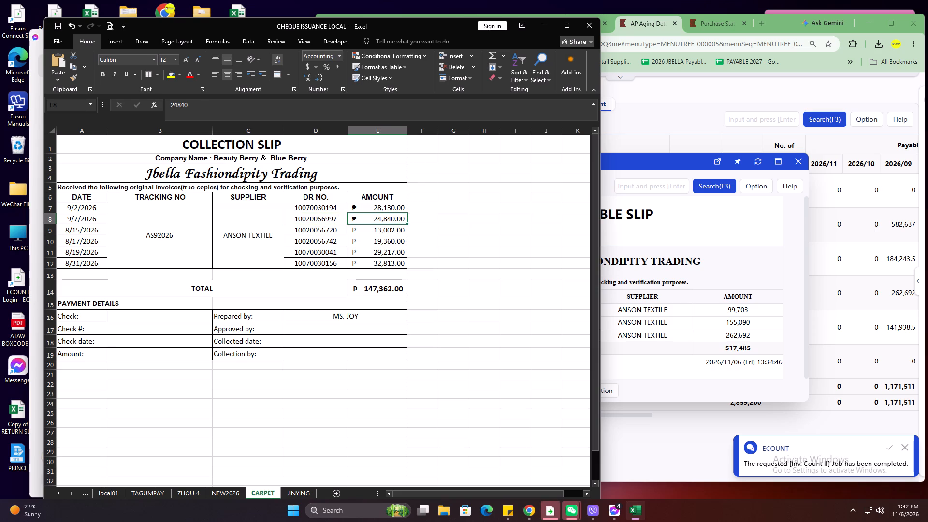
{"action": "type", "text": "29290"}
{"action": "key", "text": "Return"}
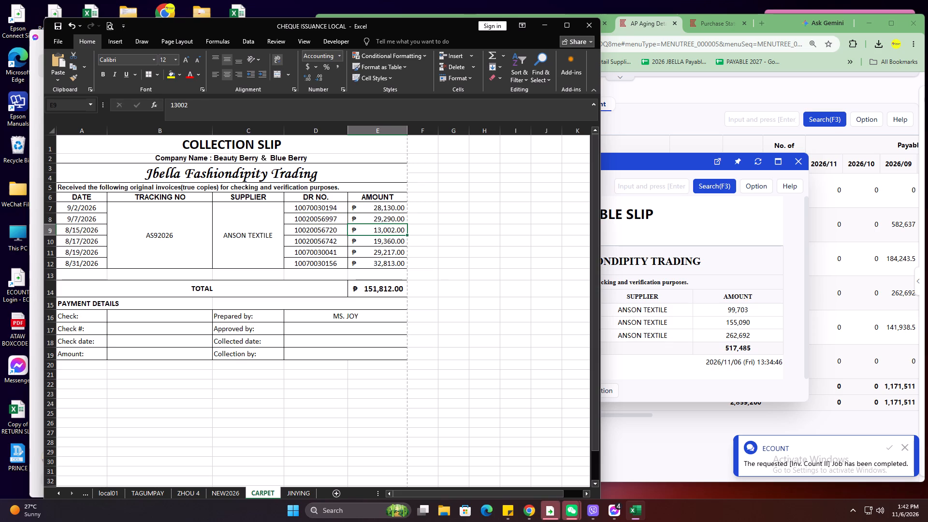
{"action": "left_click", "coordinate": [88, 230]}
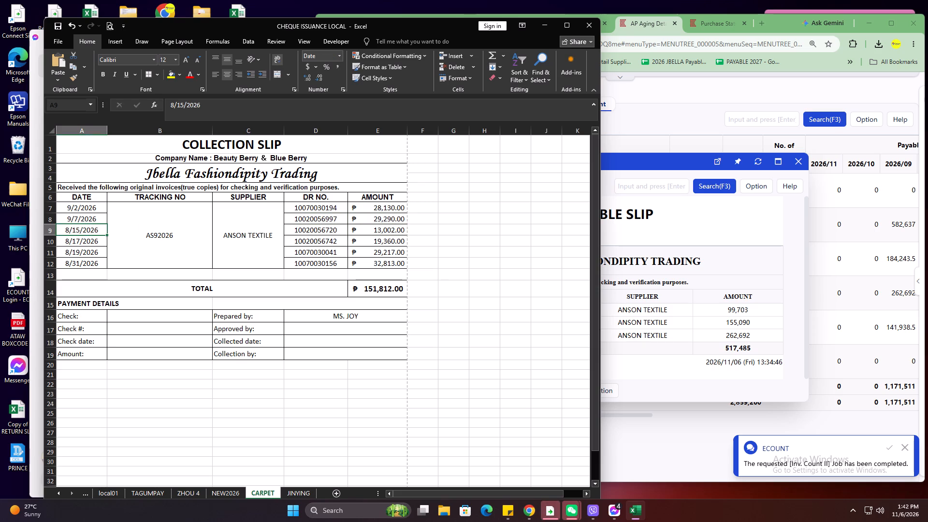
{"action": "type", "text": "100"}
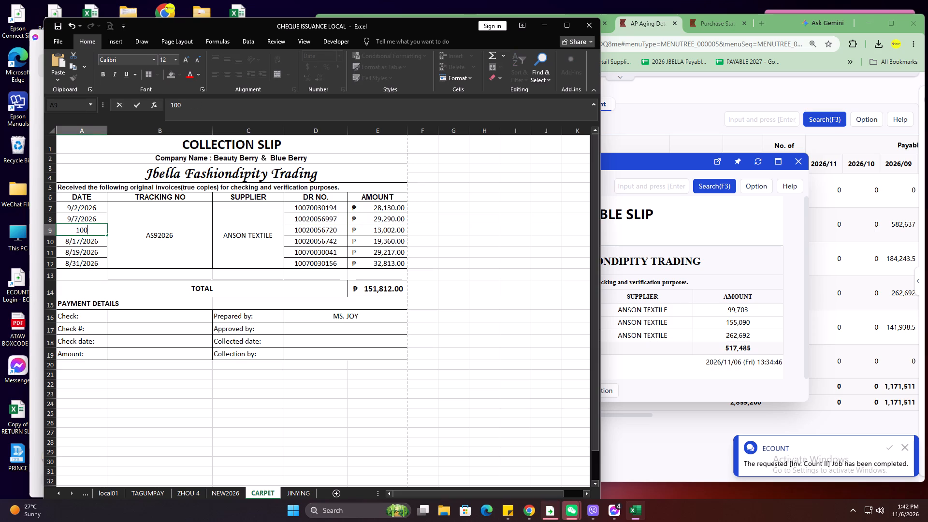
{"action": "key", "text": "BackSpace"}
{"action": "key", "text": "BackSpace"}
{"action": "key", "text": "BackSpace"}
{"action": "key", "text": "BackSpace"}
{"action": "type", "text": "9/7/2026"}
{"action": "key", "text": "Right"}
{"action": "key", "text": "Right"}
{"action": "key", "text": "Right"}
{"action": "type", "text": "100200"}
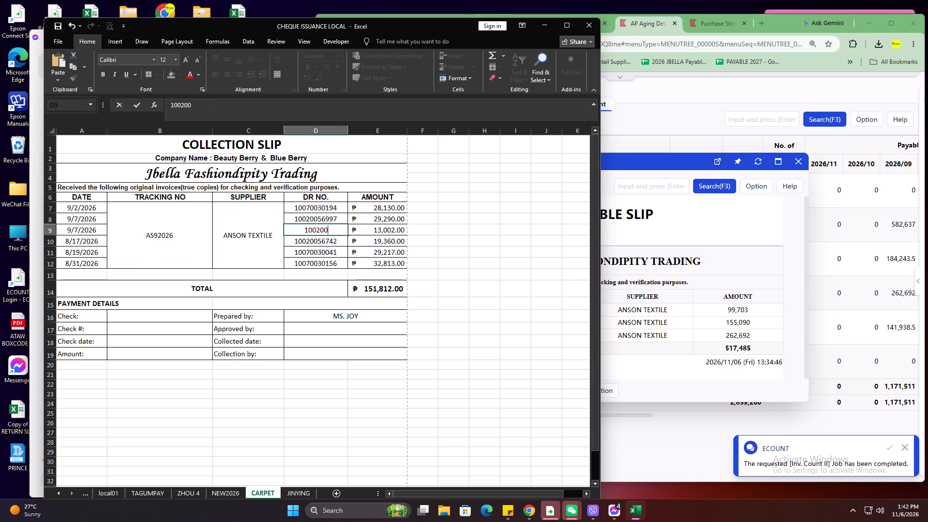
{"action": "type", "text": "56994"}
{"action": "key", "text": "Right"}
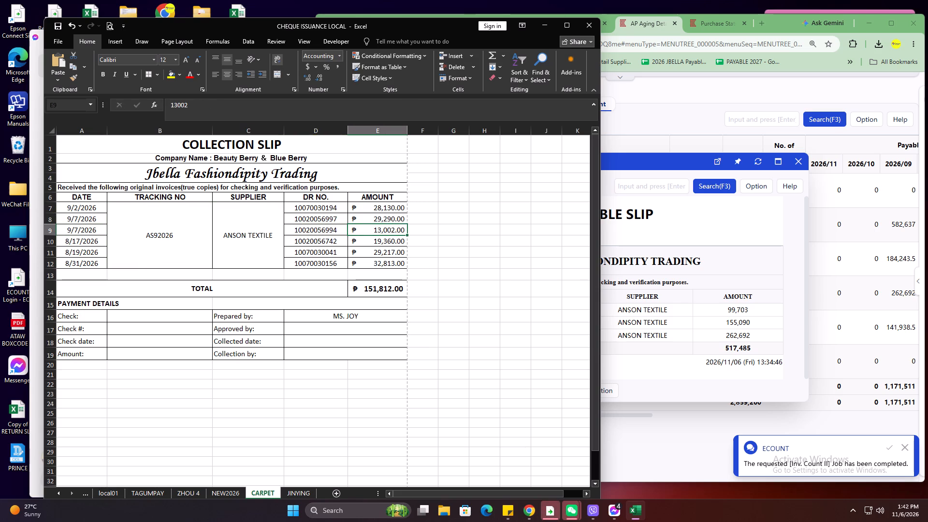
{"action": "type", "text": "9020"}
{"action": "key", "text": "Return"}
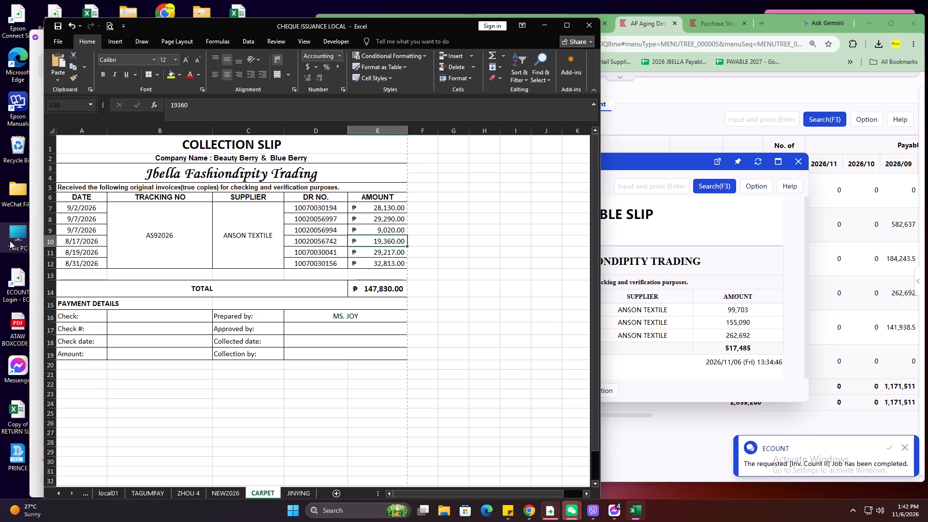
{"action": "left_click", "coordinate": [72, 242]}
{"action": "key", "text": "1"}
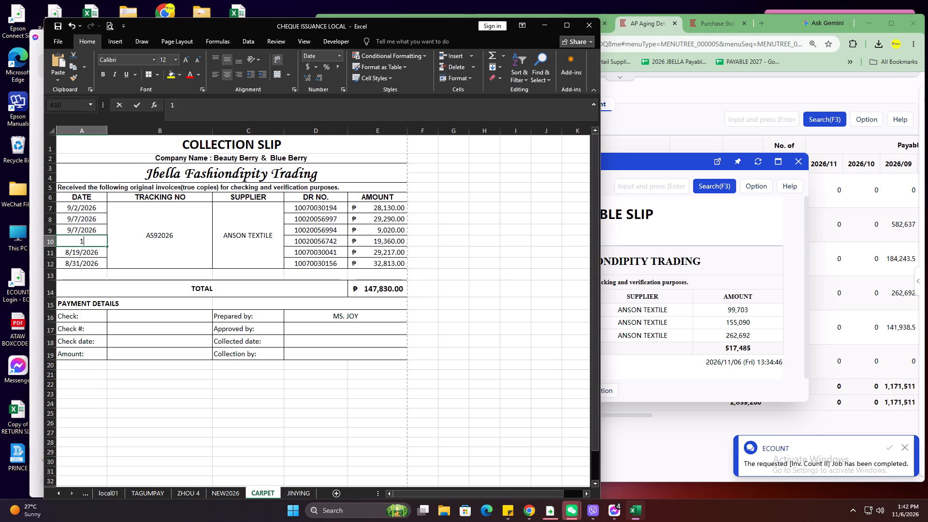
{"action": "key", "text": "BackSpace"}
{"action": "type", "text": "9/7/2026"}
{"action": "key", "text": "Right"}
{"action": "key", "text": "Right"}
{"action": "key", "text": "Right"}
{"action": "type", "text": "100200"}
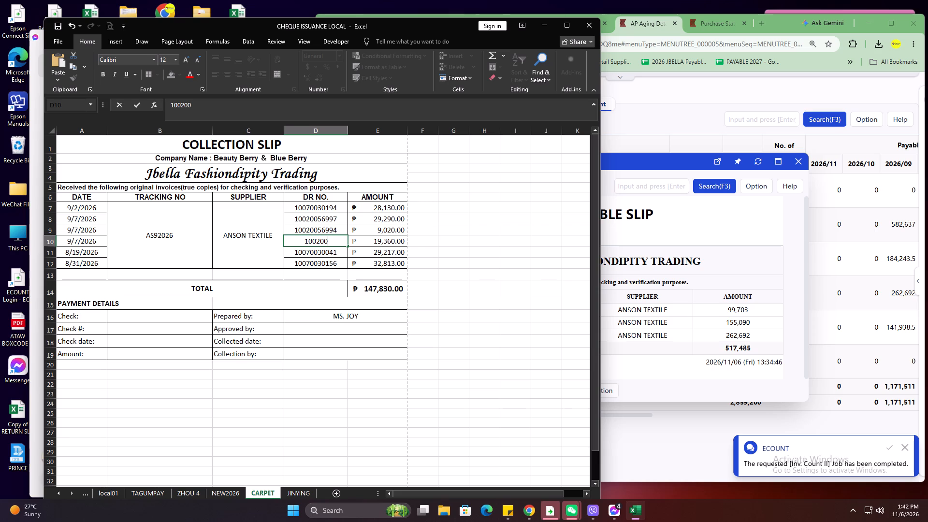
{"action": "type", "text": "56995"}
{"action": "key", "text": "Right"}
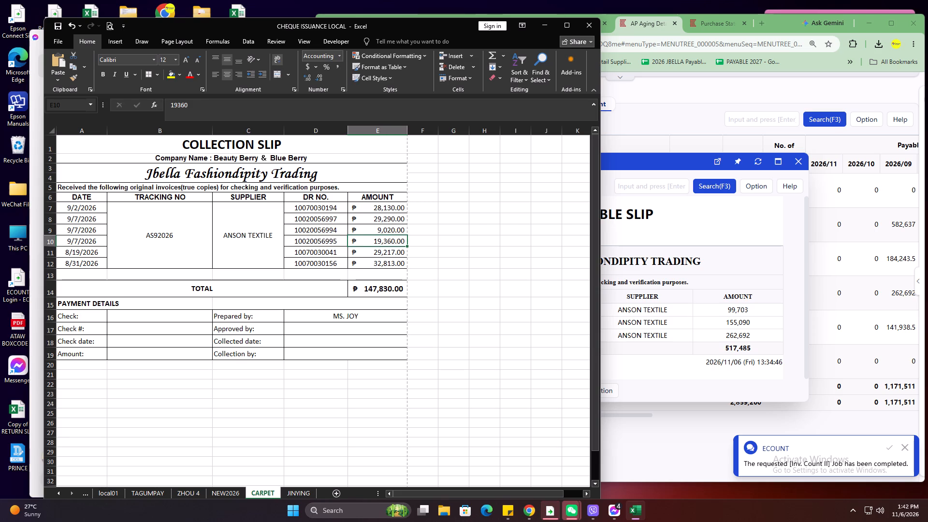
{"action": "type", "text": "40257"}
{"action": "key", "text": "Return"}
{"action": "left_click", "coordinate": [75, 253]}
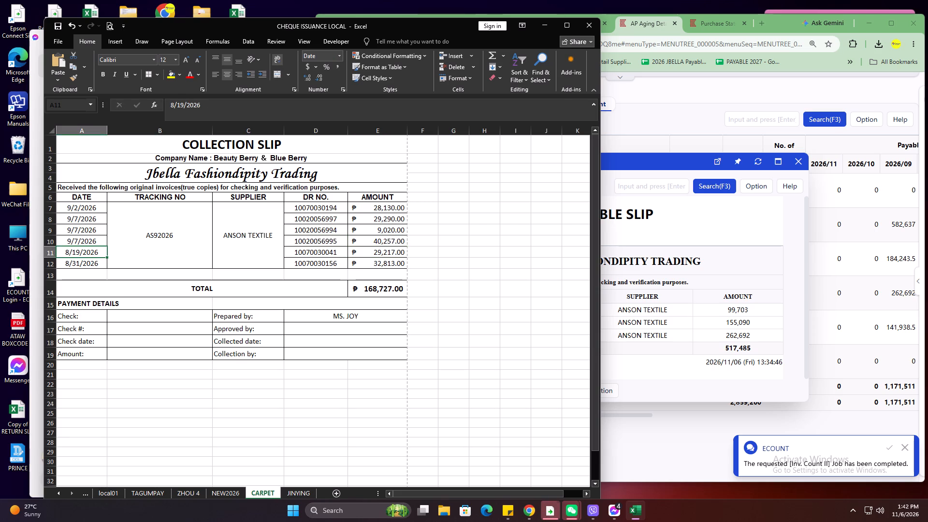
{"action": "key", "text": "9"}
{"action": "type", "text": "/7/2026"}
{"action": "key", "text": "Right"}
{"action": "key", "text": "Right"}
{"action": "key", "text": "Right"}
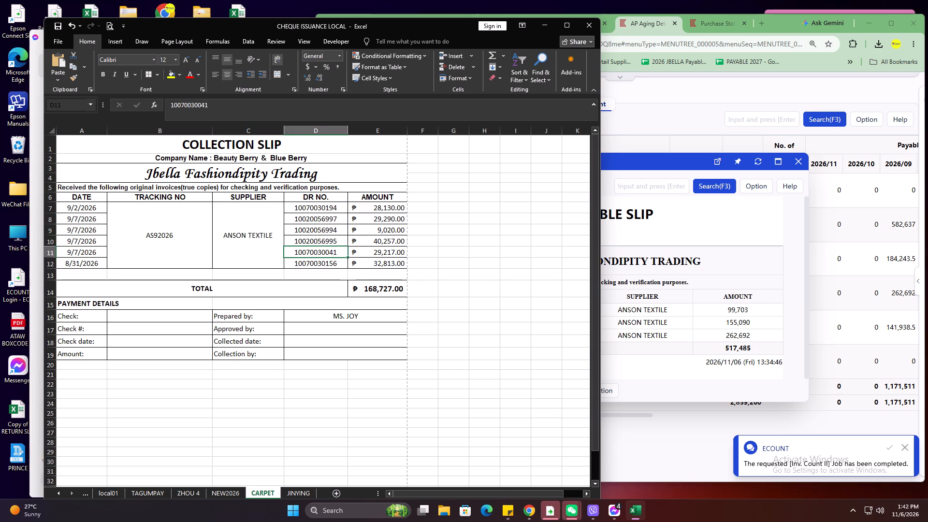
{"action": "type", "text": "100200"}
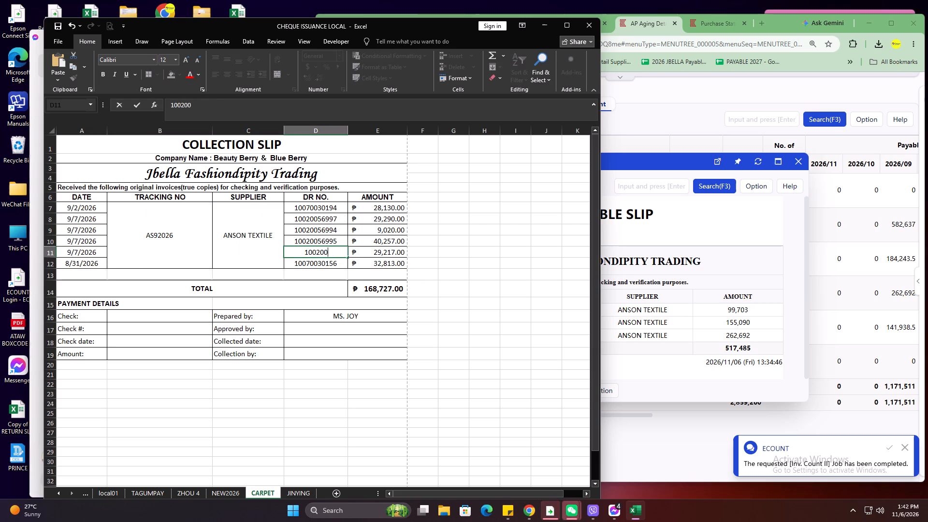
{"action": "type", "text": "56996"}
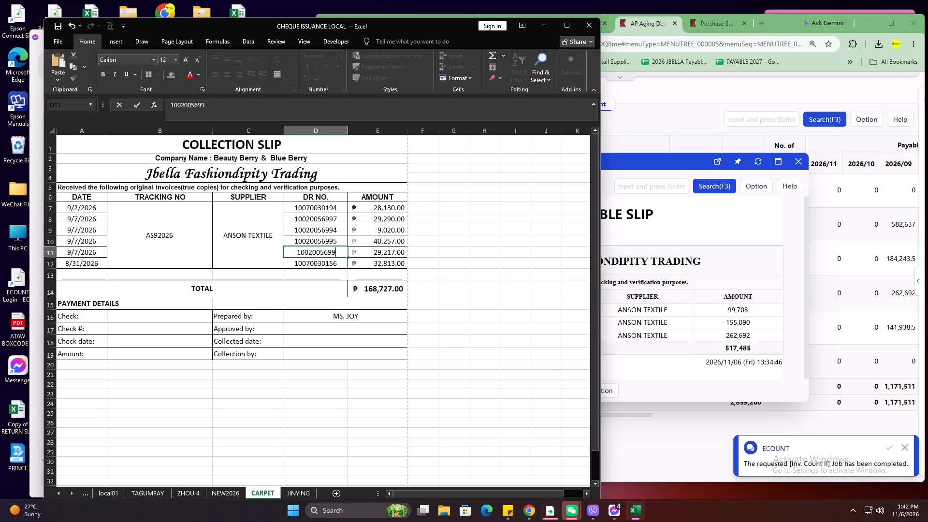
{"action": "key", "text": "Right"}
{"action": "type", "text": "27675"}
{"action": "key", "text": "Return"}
Insert two blank rows above the 8/31/2026 entry in the collection slip.
{"action": "left_click", "coordinate": [74, 267]}
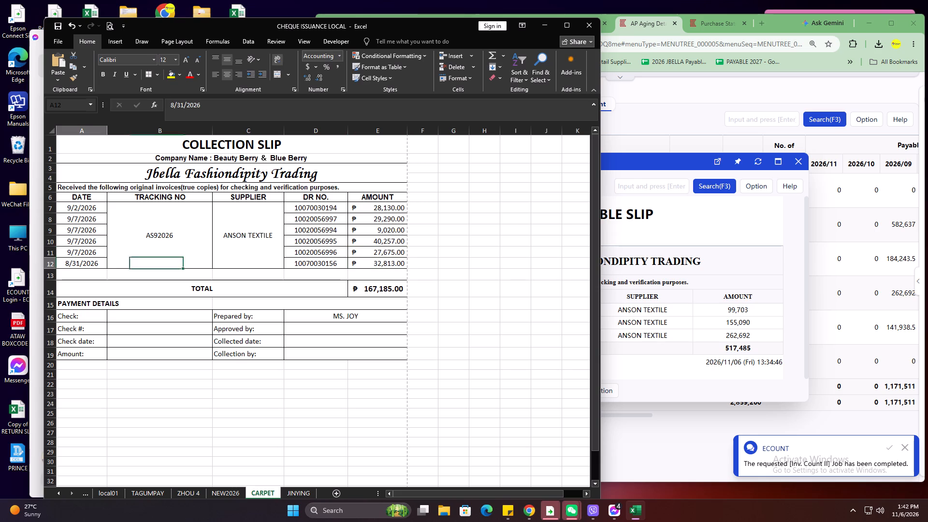
{"action": "right_click", "coordinate": [73, 267]}
{"action": "right_click", "coordinate": [49, 264]}
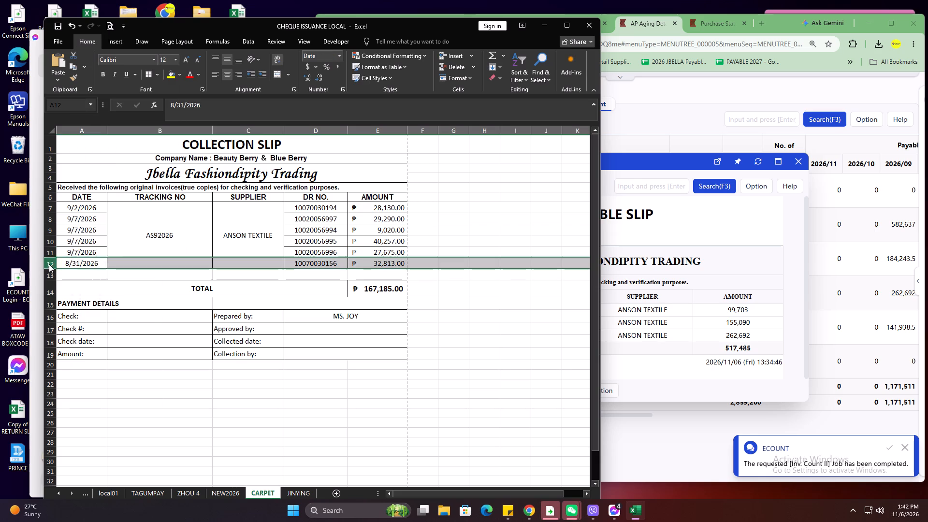
{"action": "left_click", "coordinate": [62, 346]}
{"action": "right_click", "coordinate": [53, 261]}
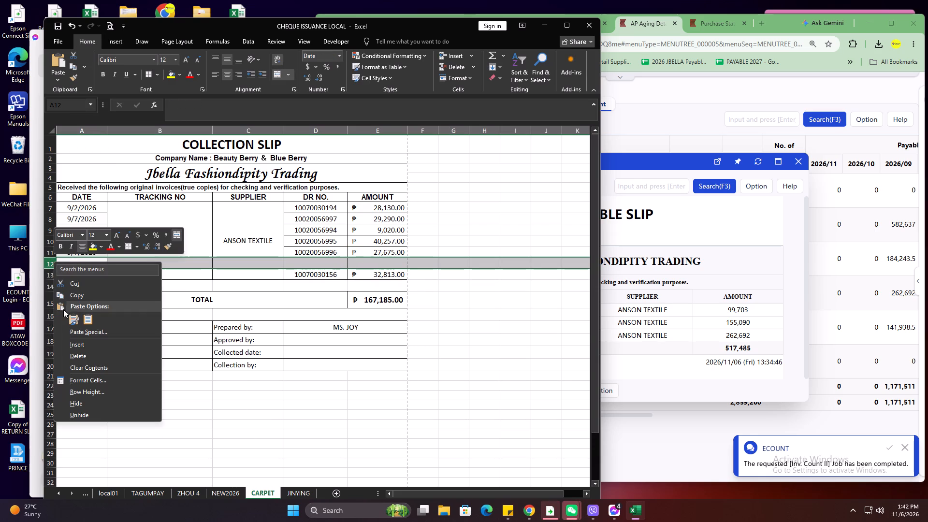
{"action": "left_click", "coordinate": [68, 340]}
{"action": "left_click", "coordinate": [83, 266]}
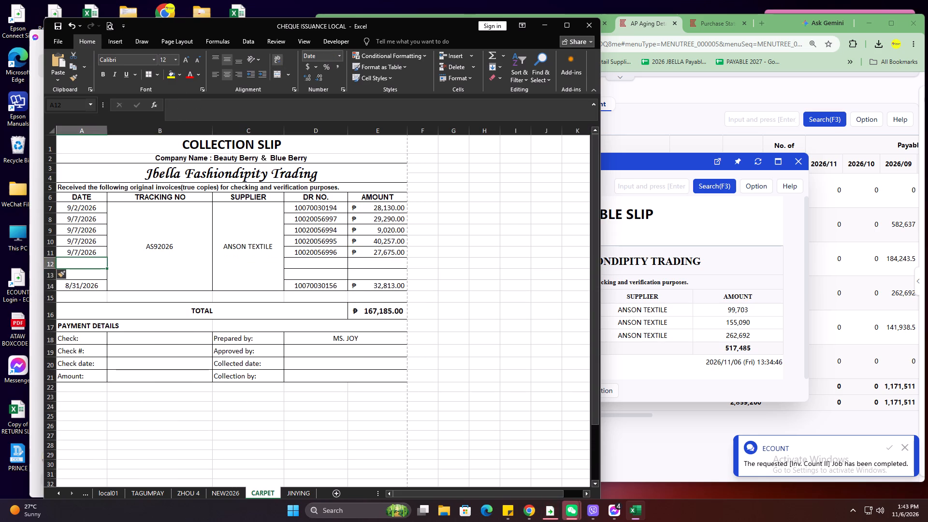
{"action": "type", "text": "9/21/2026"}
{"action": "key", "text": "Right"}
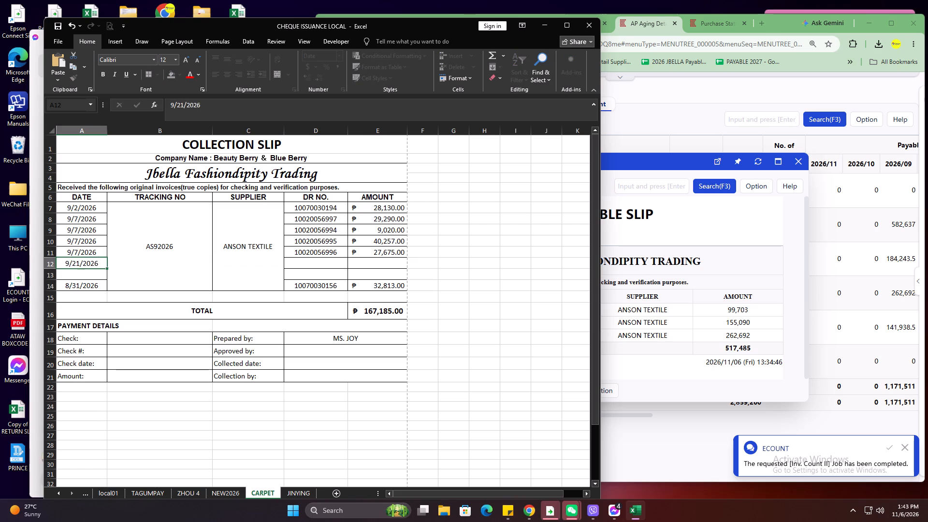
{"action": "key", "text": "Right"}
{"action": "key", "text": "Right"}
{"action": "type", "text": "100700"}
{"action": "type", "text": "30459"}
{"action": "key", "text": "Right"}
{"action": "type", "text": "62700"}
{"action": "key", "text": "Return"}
{"action": "left_click", "coordinate": [72, 273]}
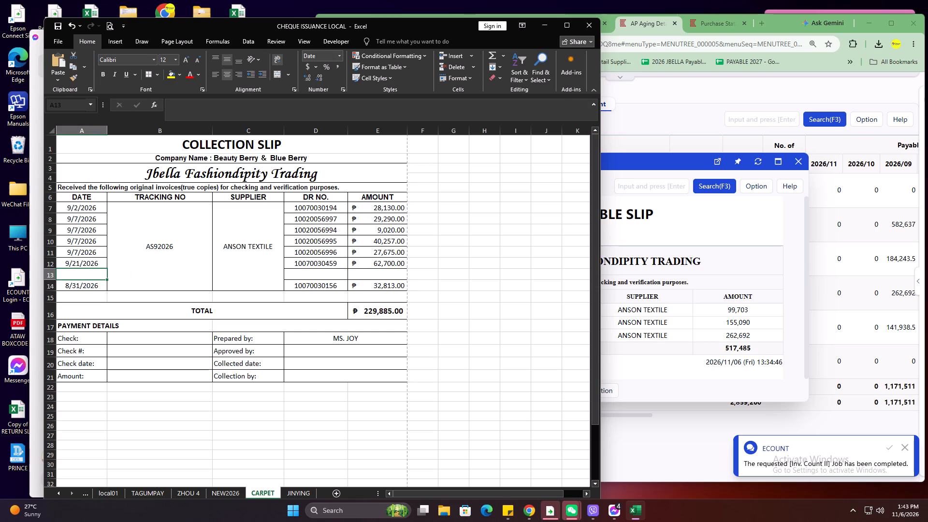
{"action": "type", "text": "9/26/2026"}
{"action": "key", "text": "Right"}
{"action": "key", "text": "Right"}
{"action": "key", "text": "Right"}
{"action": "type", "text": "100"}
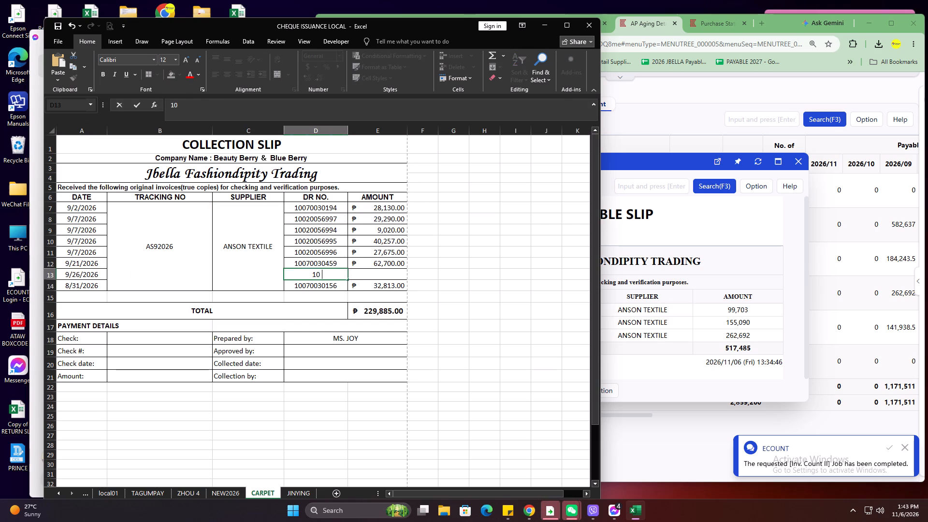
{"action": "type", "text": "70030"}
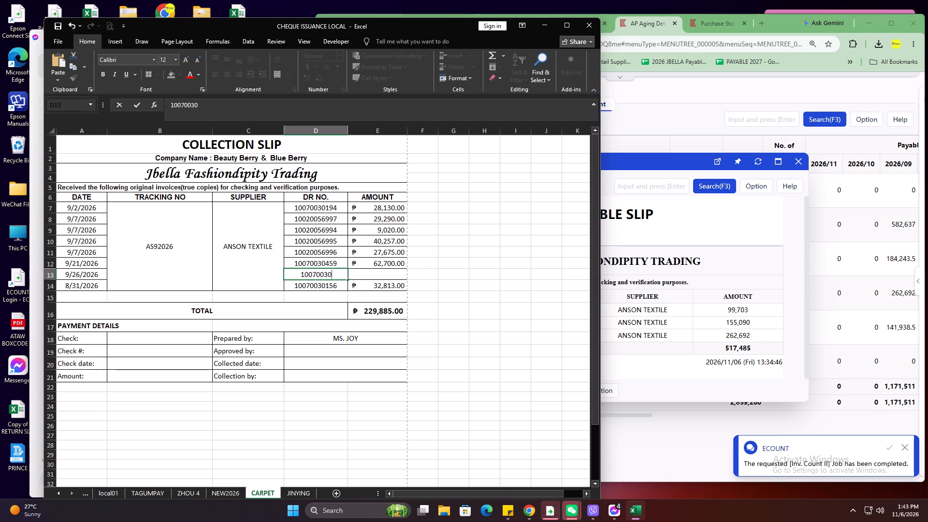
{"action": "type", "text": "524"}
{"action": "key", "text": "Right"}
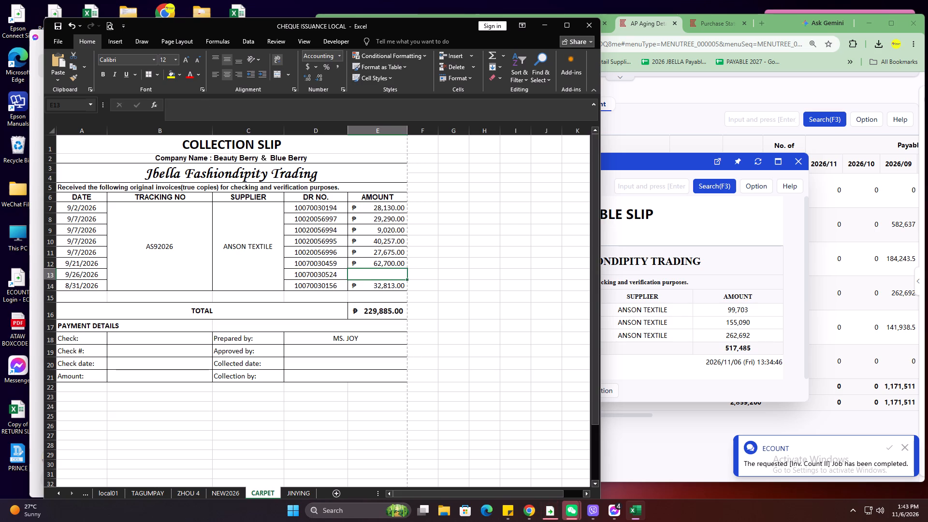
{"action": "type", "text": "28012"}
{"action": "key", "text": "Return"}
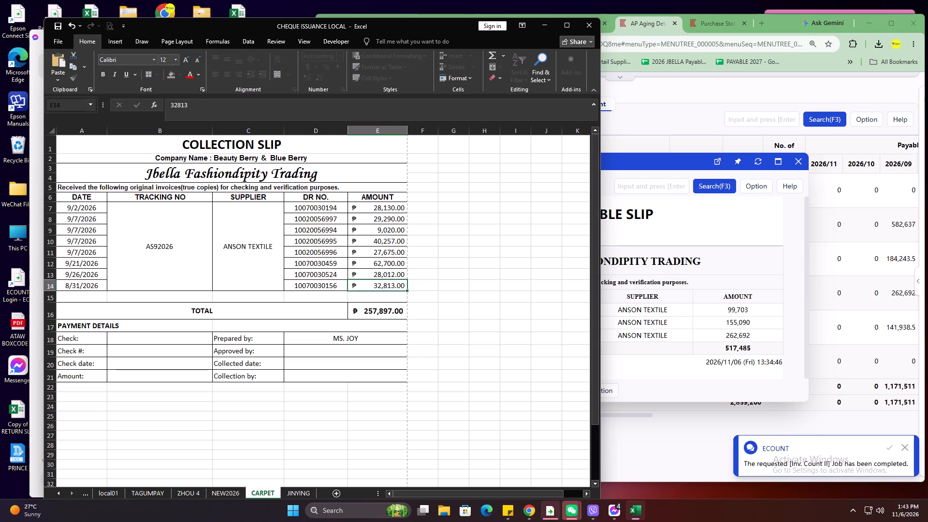
{"action": "left_click", "coordinate": [81, 284]}
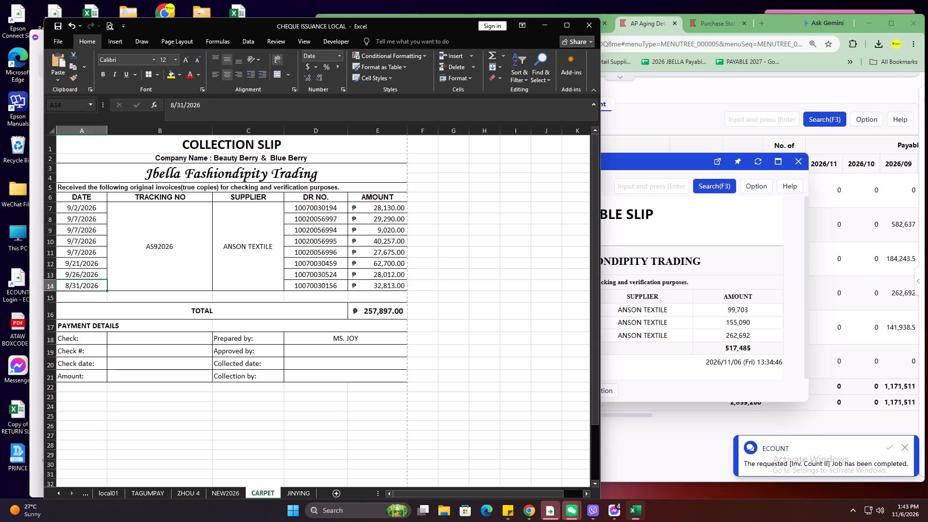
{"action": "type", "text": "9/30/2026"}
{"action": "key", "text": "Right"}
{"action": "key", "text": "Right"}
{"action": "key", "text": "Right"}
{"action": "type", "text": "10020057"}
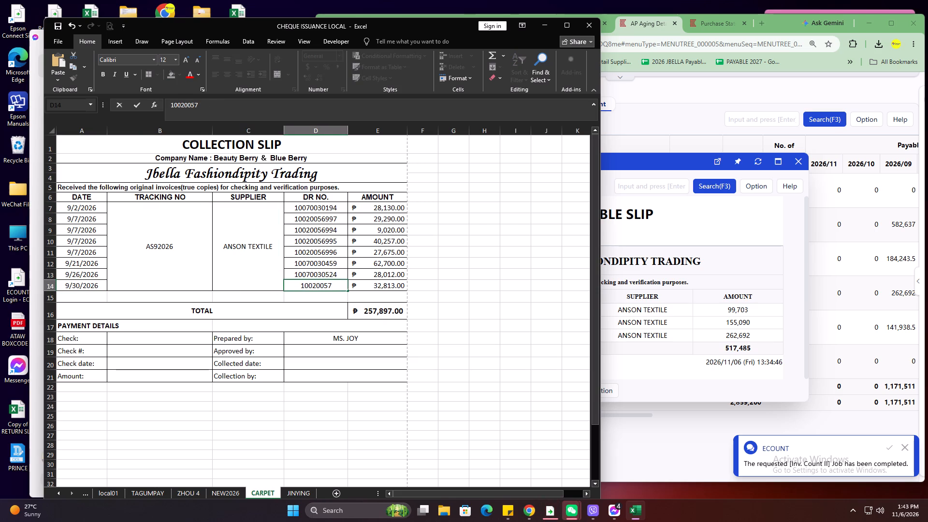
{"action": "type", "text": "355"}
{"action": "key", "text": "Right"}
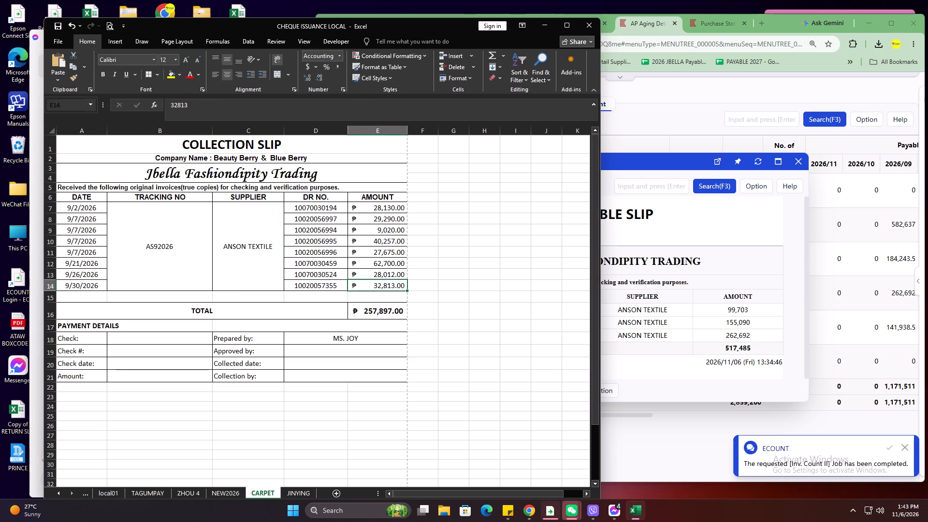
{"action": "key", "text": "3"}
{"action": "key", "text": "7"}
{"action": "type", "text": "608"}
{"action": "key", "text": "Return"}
Print one copy of the ANSON TEXTILE collection slip on the OKI DATA CORP ML5500F printer.
{"action": "left_click", "coordinate": [463, 313]}
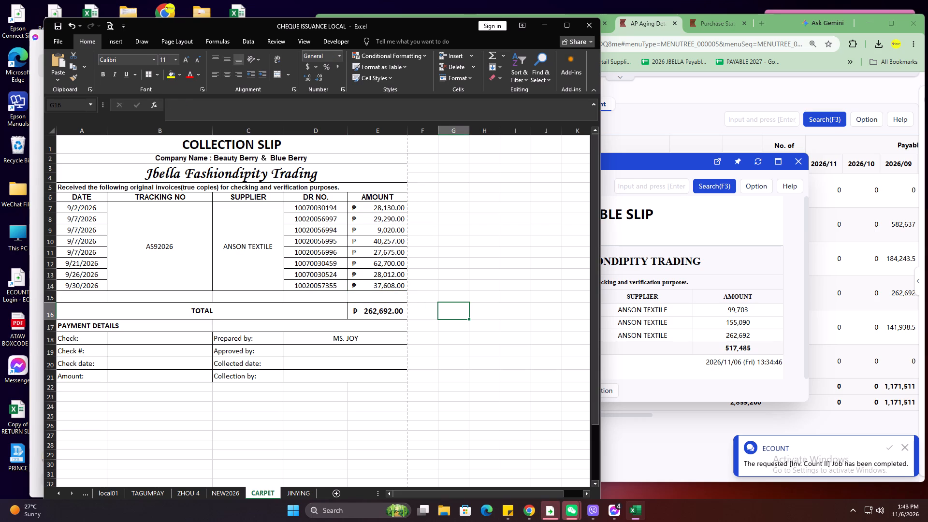
{"action": "key", "text": "ctrl+p"}
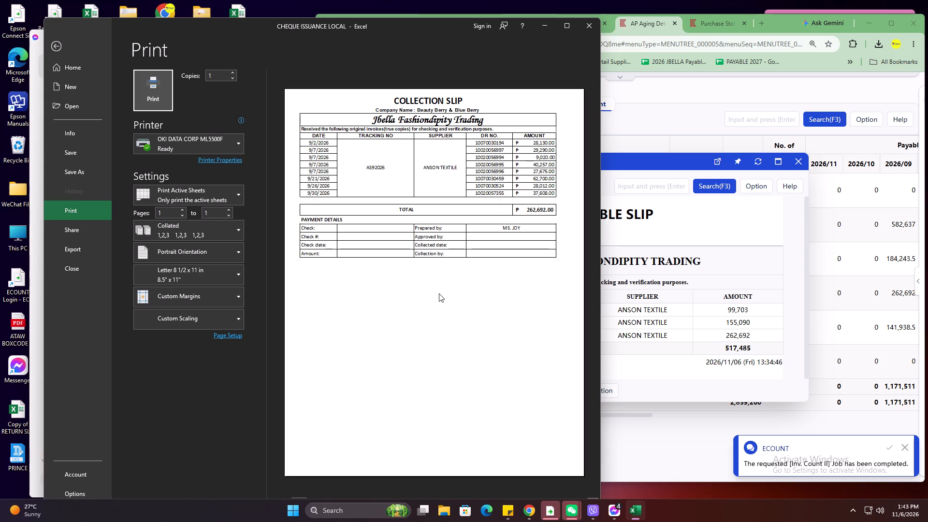
{"action": "left_click", "coordinate": [138, 94]}
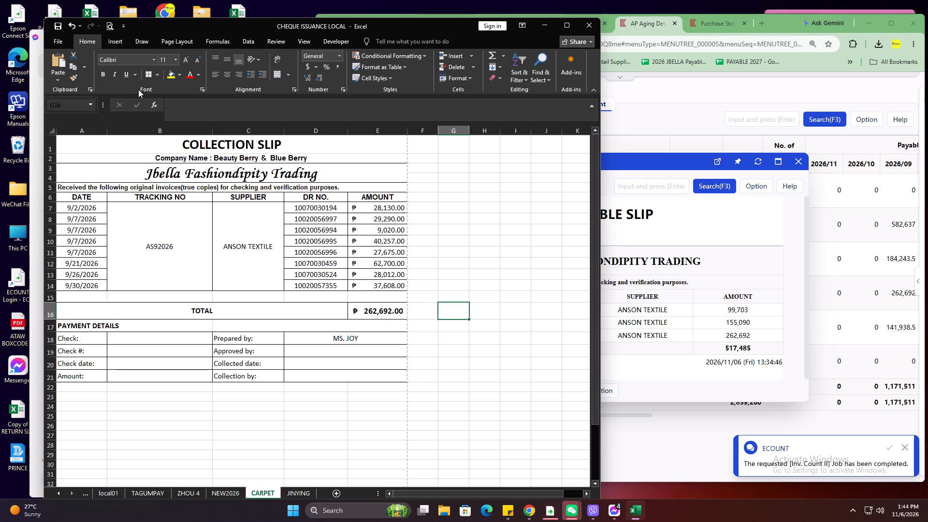
{"action": "left_click_drag", "start_coordinate": [689, 265], "coordinate": [715, 249]}
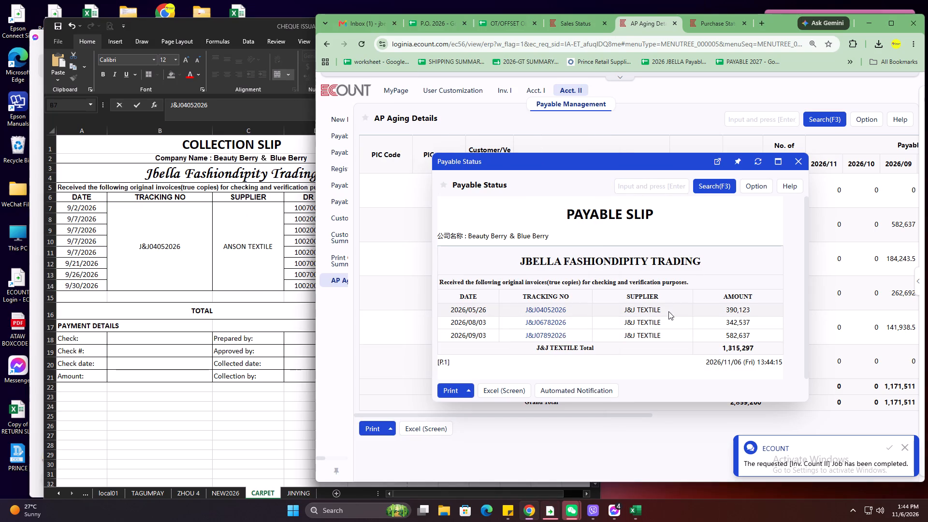
{"action": "left_click_drag", "start_coordinate": [669, 311], "coordinate": [609, 305]}
{"action": "key", "text": "ctrl+c"}
{"action": "triple_click", "coordinate": [251, 252]}
{"action": "triple_click", "coordinate": [251, 251]}
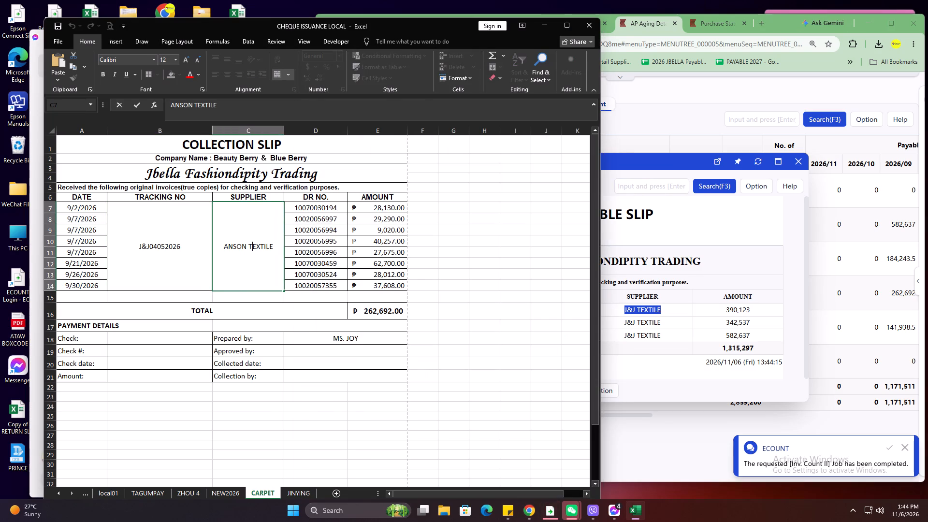
{"action": "triple_click", "coordinate": [251, 251]}
{"action": "key", "text": "ctrl+v"}
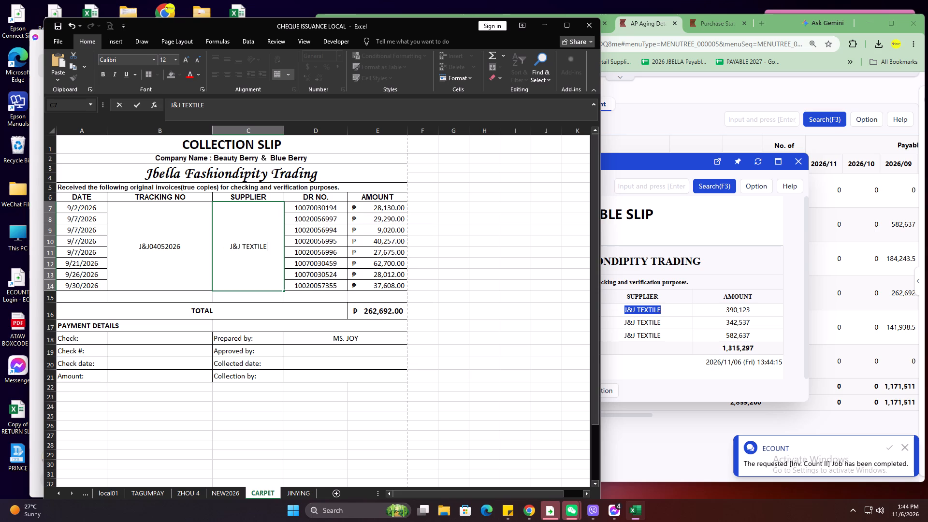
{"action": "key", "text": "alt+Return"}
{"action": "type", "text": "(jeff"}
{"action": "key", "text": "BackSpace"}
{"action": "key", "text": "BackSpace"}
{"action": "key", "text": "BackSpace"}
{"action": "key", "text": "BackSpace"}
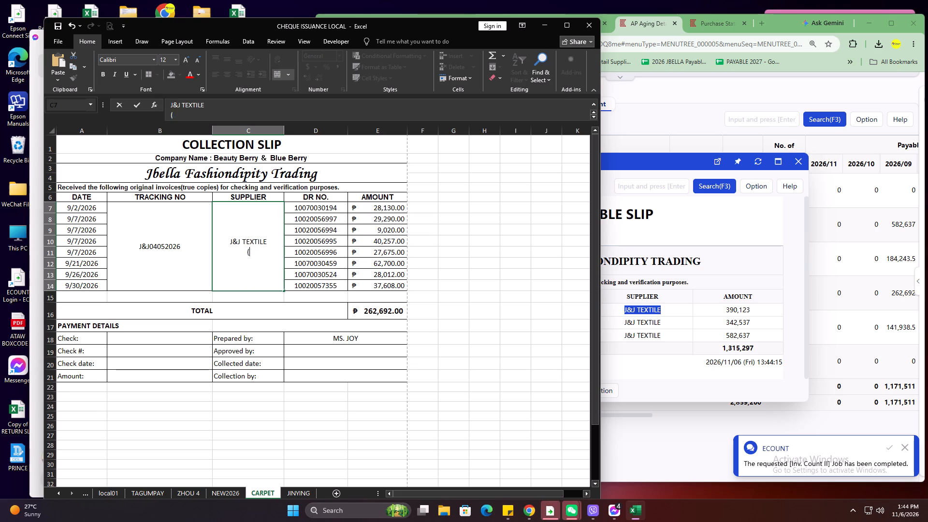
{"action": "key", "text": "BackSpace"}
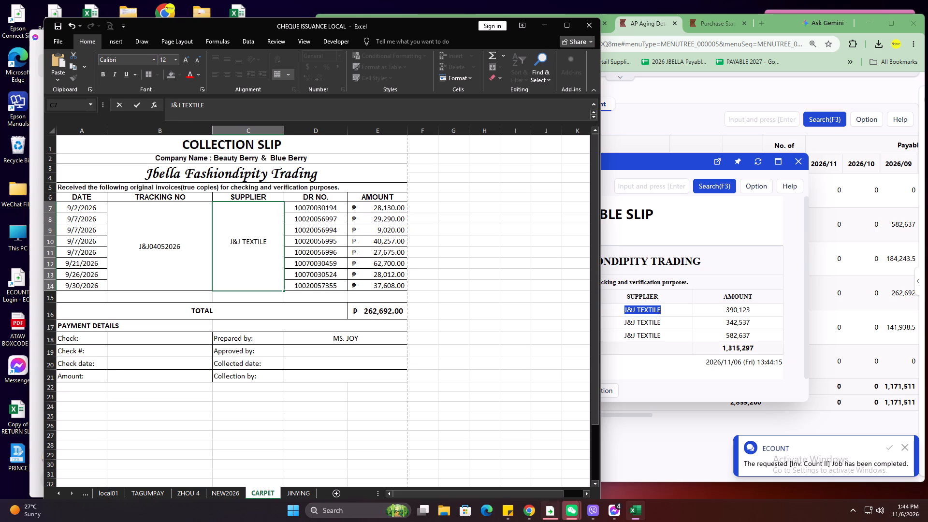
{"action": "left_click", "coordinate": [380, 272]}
Set the dates of the first two collection slip entries to 4/27/2026 and 4/28/2026.
{"action": "left_click", "coordinate": [102, 204]}
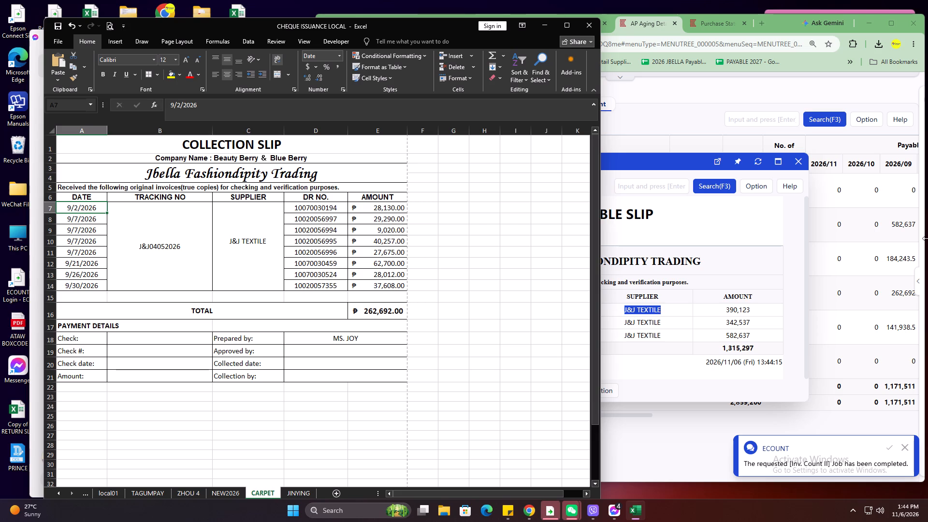
{"action": "type", "text": "4/27/2026"}
{"action": "key", "text": "Down"}
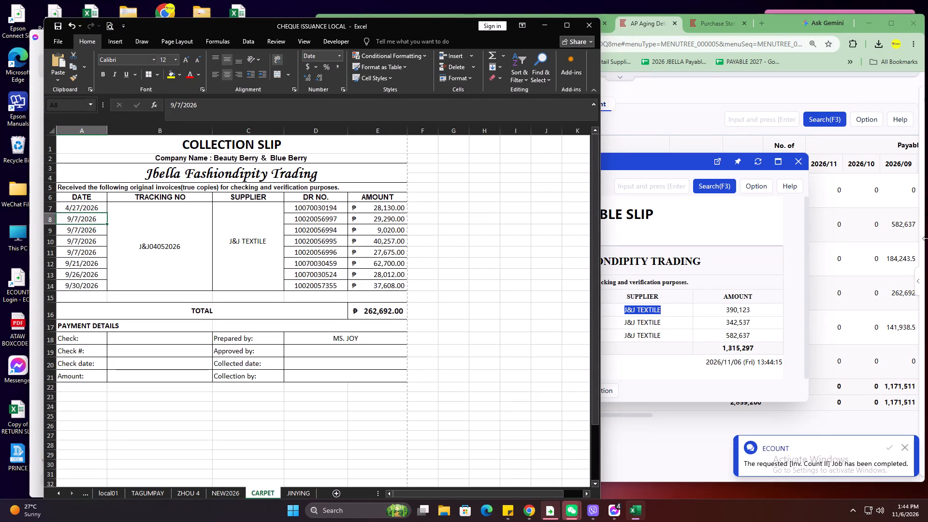
{"action": "key", "text": "4"}
{"action": "type", "text": "/28/2026"}
{"action": "key", "text": "Down"}
Set the dates of the third and fourth entries to 4/29/2026 and 4/30/2026.
{"action": "key", "text": "Right"}
{"action": "key", "text": "Up"}
{"action": "key", "text": "Left"}
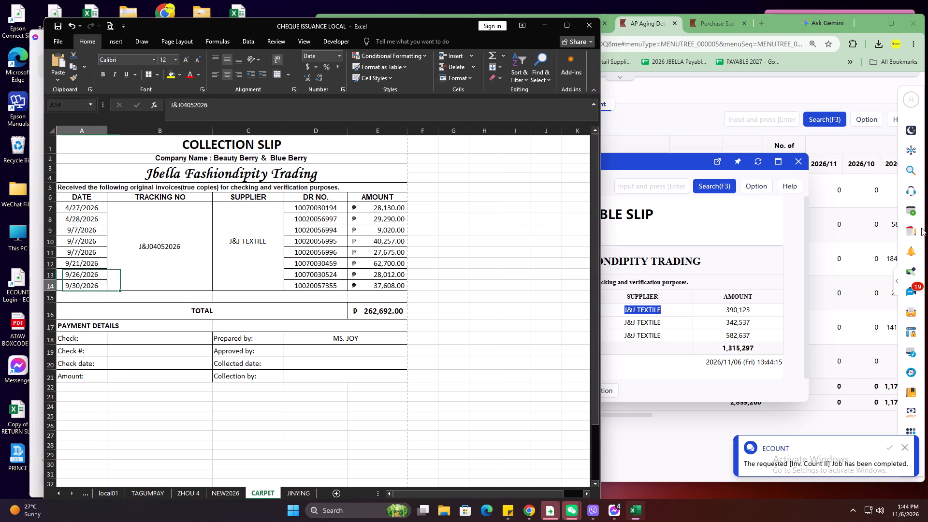
{"action": "key", "text": "Left"}
{"action": "key", "text": "Up"}
{"action": "key", "text": "Up"}
{"action": "key", "text": "Up"}
{"action": "key", "text": "Up"}
{"action": "key", "text": "Up"}
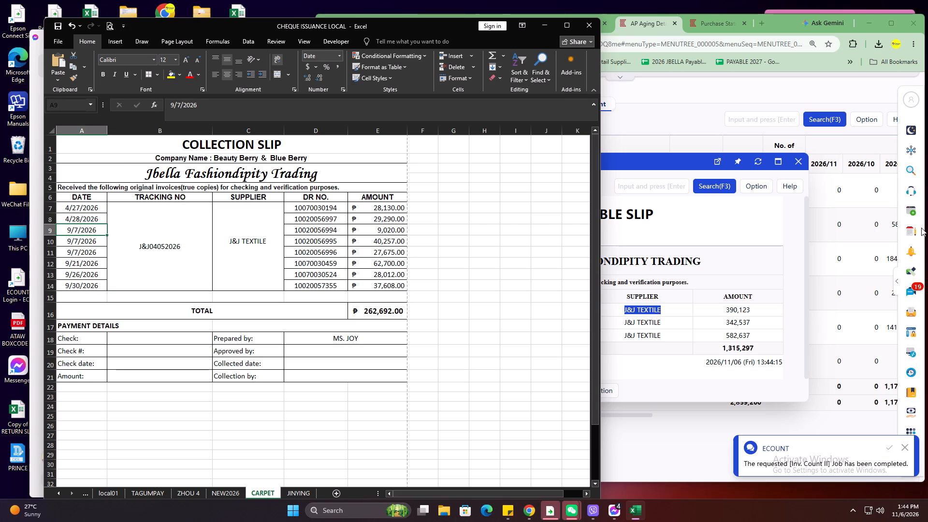
{"action": "type", "text": "4/29/2026"}
{"action": "key", "text": "Right"}
{"action": "key", "text": "Left"}
{"action": "key", "text": "Down"}
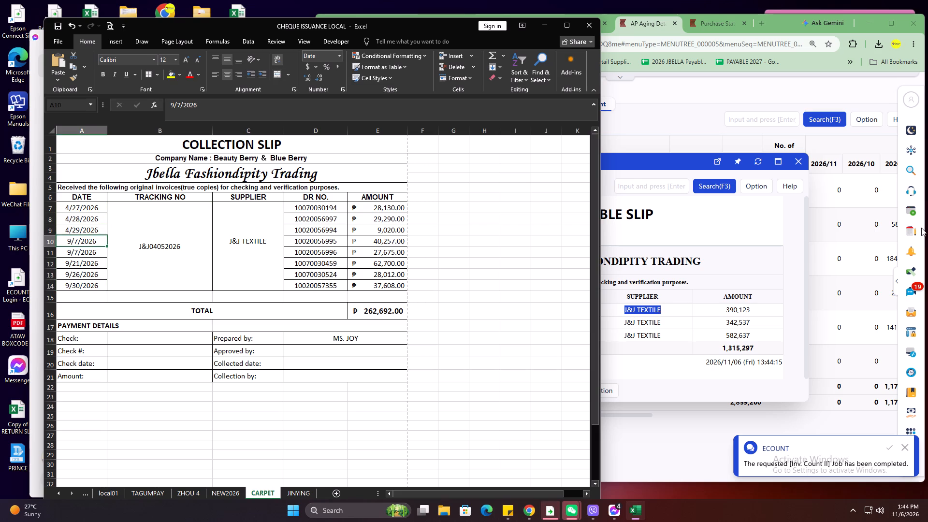
{"action": "key", "text": "Up"}
{"action": "key", "text": "Down"}
{"action": "type", "text": "4/30/2026"}
{"action": "key", "text": "Down"}
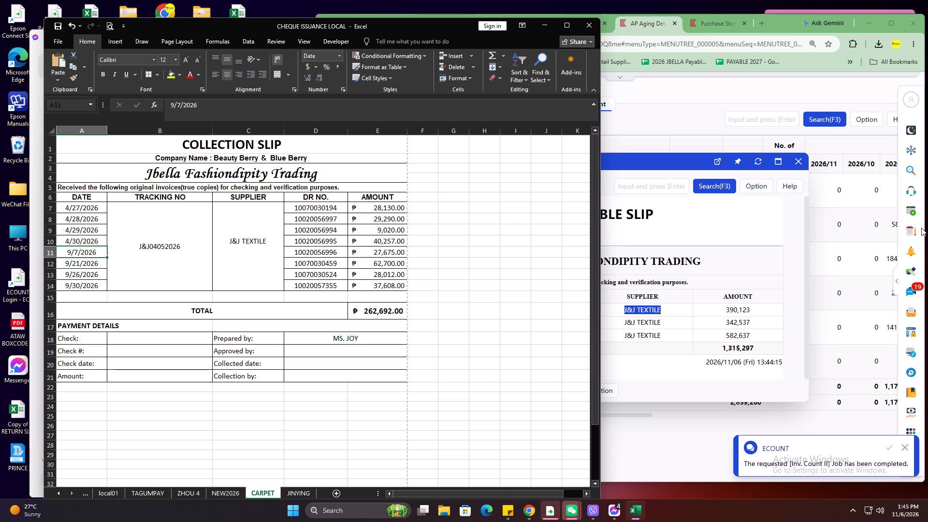
Set the dates of the fifth, sixth and seventh entries to 5/2/2026, 5/8/2026 and 5/6/2026.
{"action": "type", "text": "5/2/2026"}
{"action": "key", "text": "Down"}
{"action": "type", "text": "5/8/2026"}
{"action": "key", "text": "Down"}
{"action": "type", "text": "5/6/2026"}
{"action": "key", "text": "Down"}
Insert two blank rows above the last entry of the collection slip.
{"action": "type", "text": "5/152"}
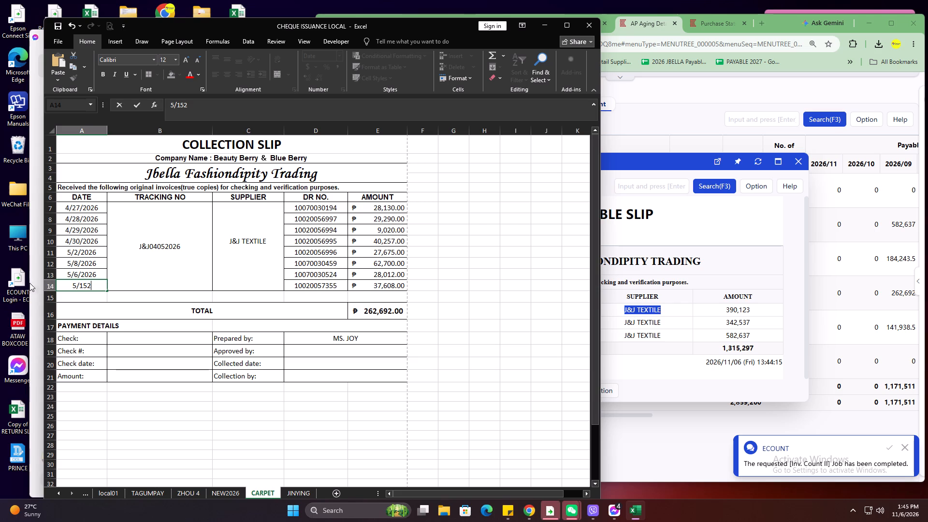
{"action": "right_click", "coordinate": [56, 286]}
{"action": "right_click", "coordinate": [49, 286]}
{"action": "left_click", "coordinate": [85, 364]}
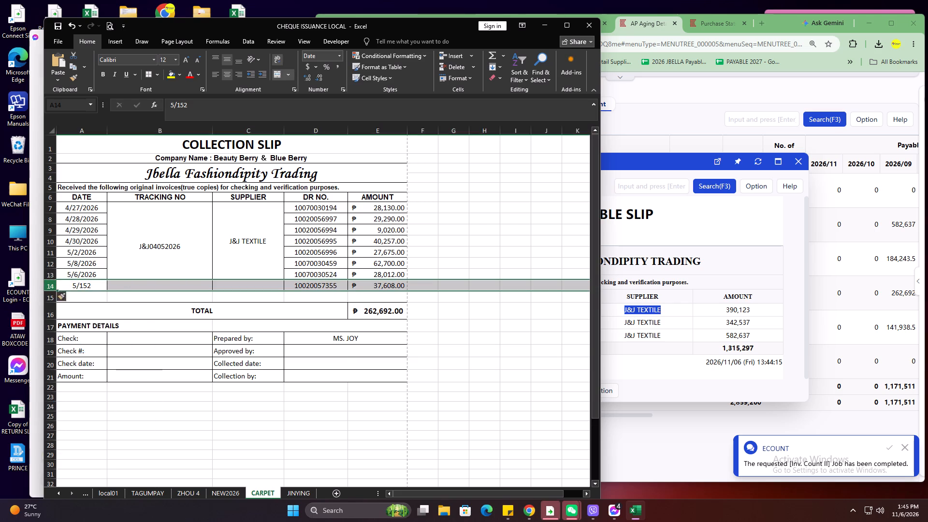
{"action": "right_click", "coordinate": [54, 284]}
{"action": "left_click", "coordinate": [69, 367]}
Set the dates of the eighth, ninth and tenth entries to 5/12/2026, 5/19/2026 and 5/26/2026.
{"action": "left_click", "coordinate": [88, 286]}
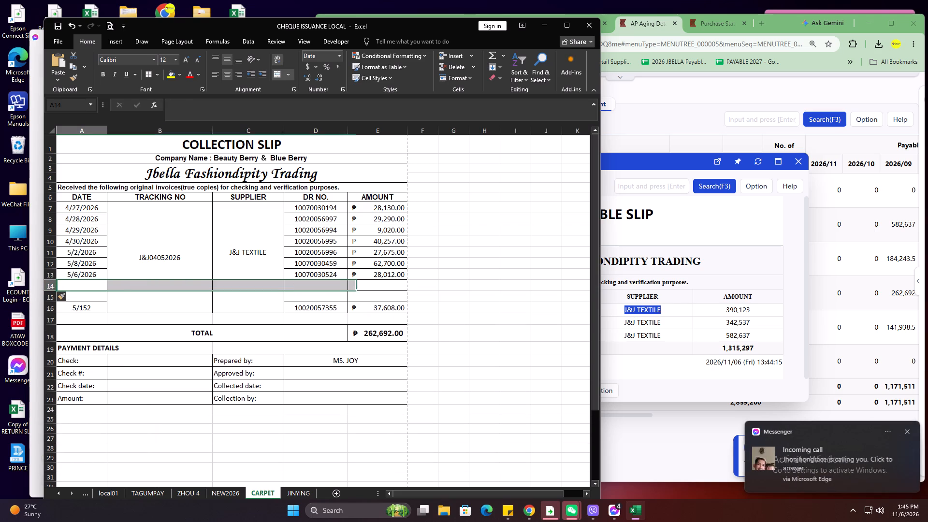
{"action": "type", "text": "5/12/2026"}
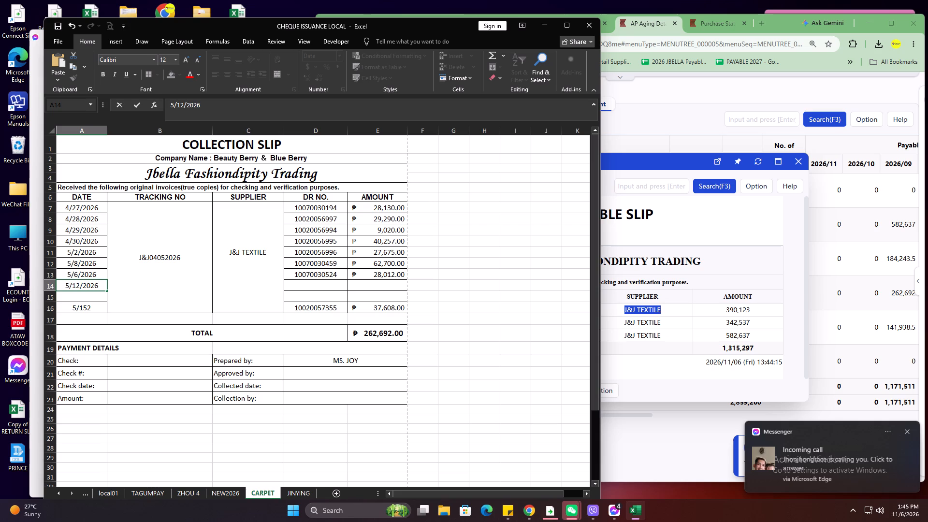
{"action": "key", "text": "Down"}
{"action": "type", "text": "5/19/2026"}
{"action": "key", "text": "Down"}
{"action": "type", "text": "5/26/2026"}
{"action": "key", "text": "Return"}
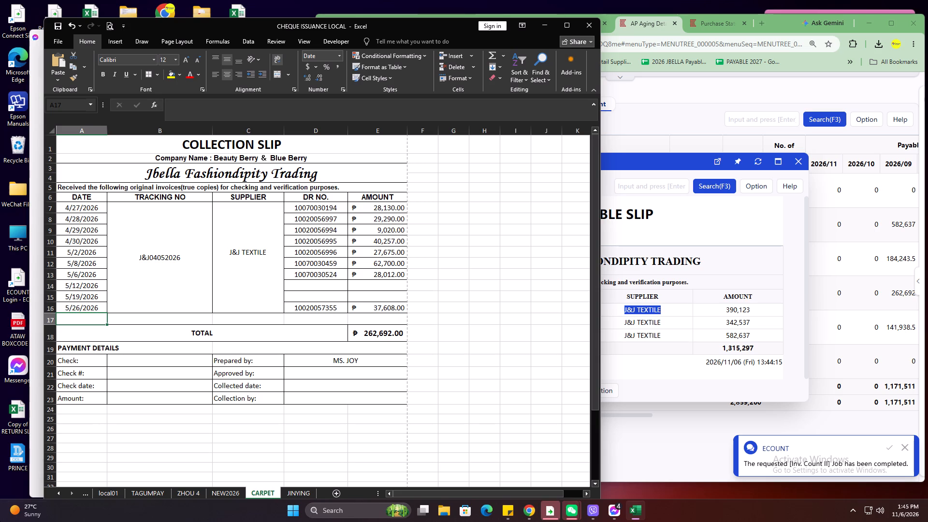
{"action": "left_click", "coordinate": [297, 289]}
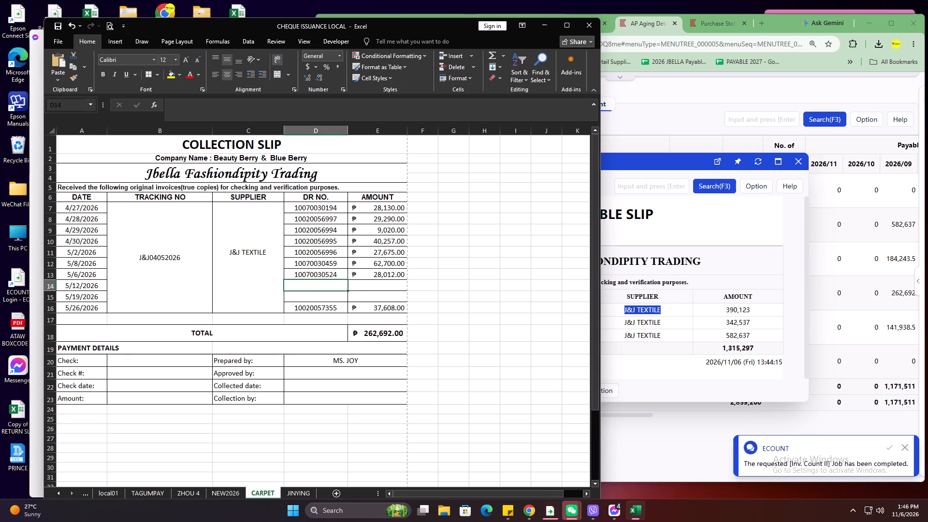
{"action": "left_click", "coordinate": [335, 206]}
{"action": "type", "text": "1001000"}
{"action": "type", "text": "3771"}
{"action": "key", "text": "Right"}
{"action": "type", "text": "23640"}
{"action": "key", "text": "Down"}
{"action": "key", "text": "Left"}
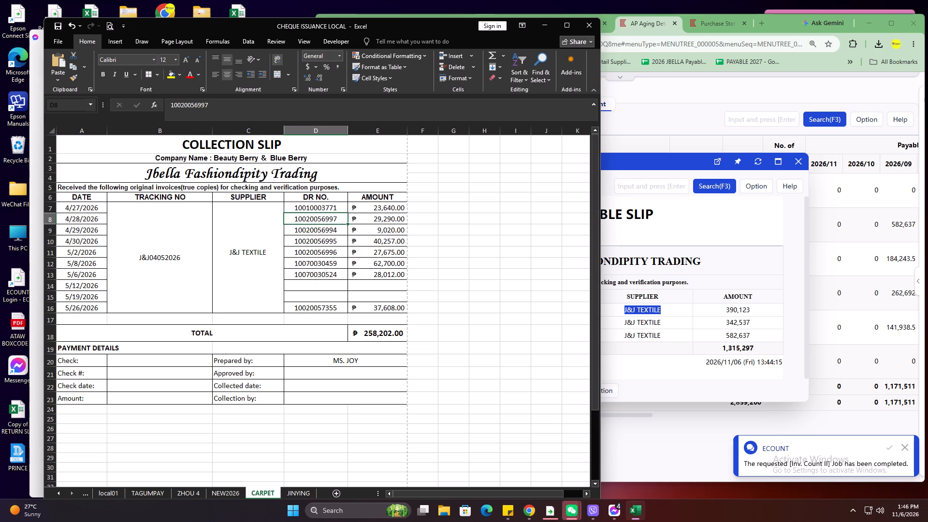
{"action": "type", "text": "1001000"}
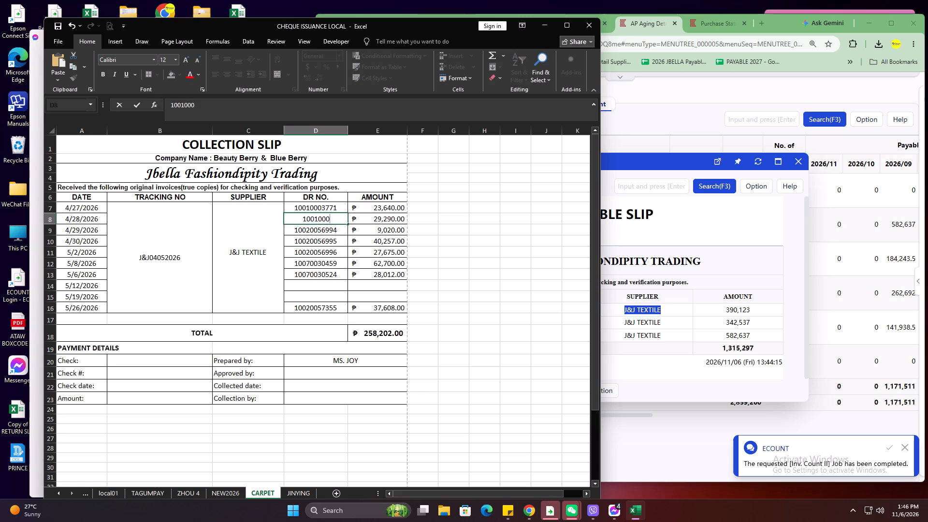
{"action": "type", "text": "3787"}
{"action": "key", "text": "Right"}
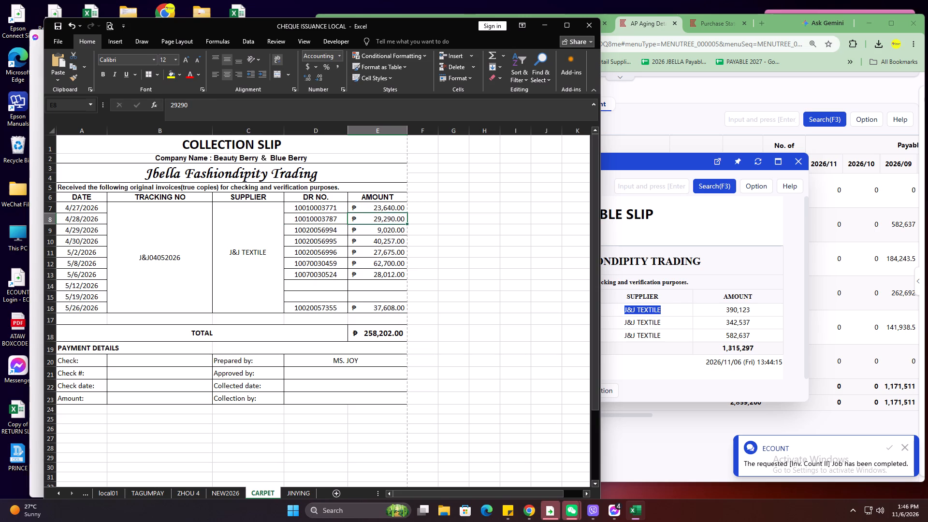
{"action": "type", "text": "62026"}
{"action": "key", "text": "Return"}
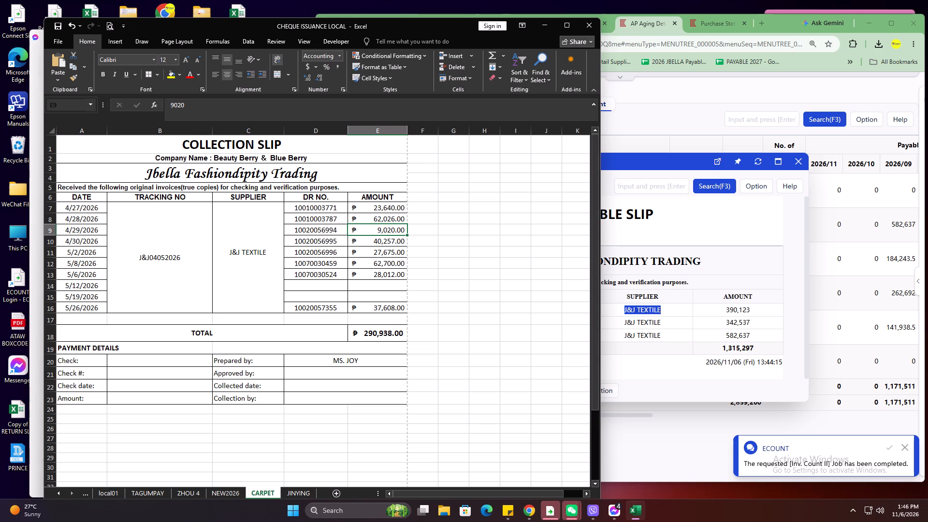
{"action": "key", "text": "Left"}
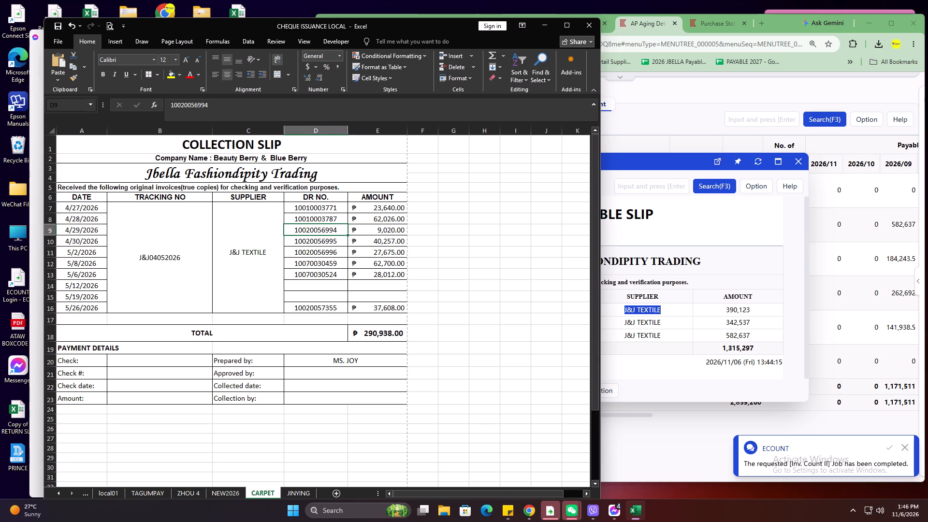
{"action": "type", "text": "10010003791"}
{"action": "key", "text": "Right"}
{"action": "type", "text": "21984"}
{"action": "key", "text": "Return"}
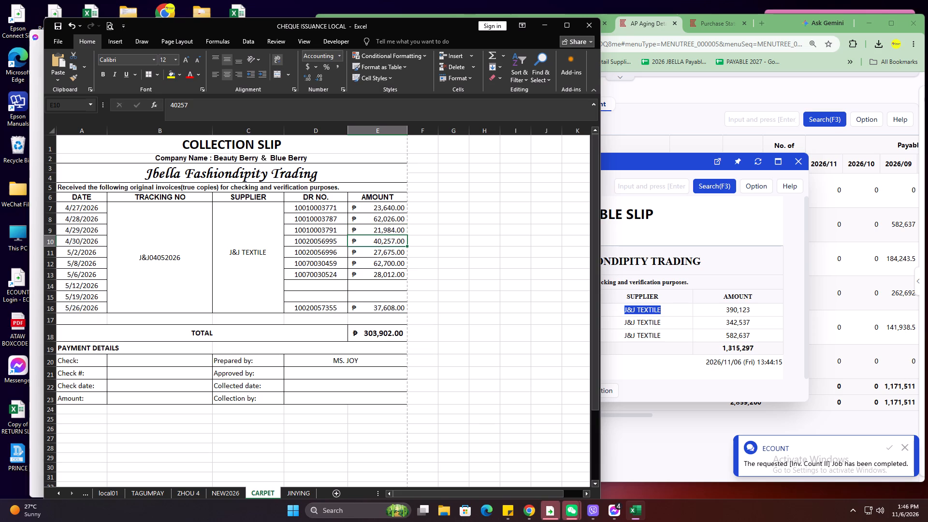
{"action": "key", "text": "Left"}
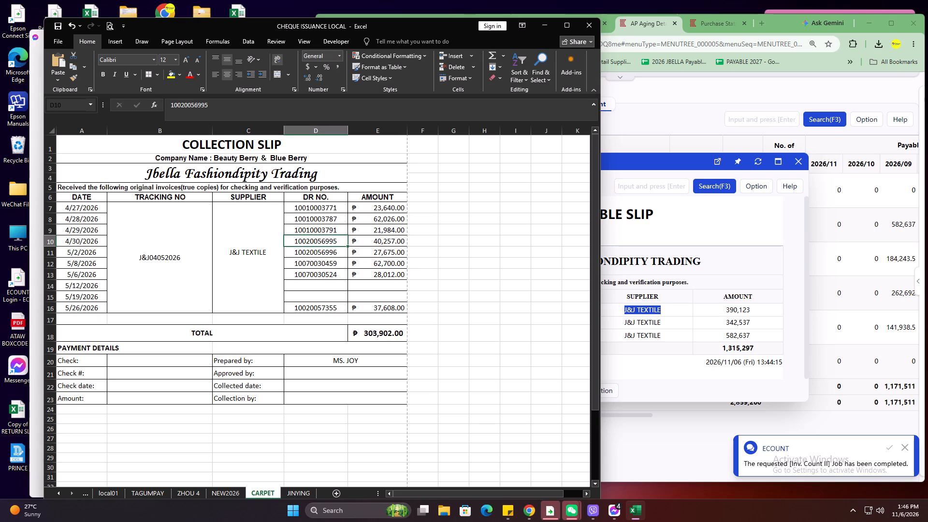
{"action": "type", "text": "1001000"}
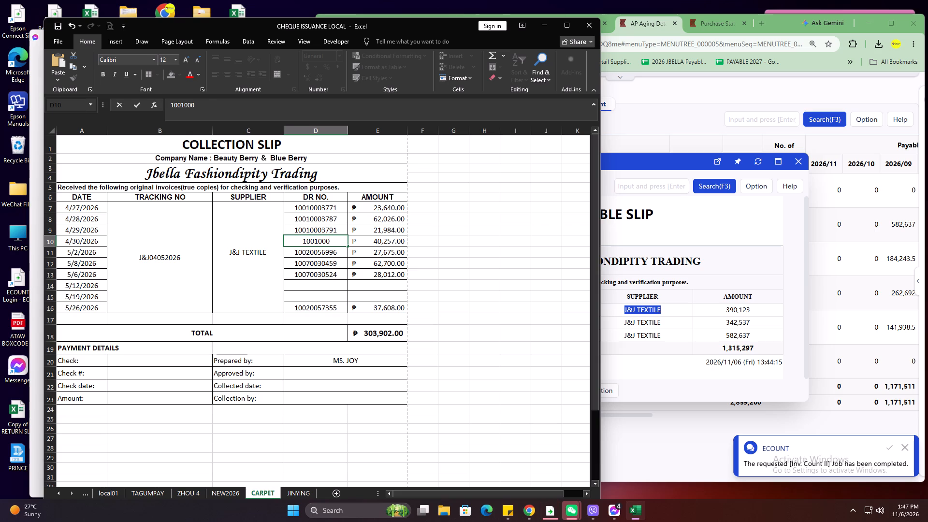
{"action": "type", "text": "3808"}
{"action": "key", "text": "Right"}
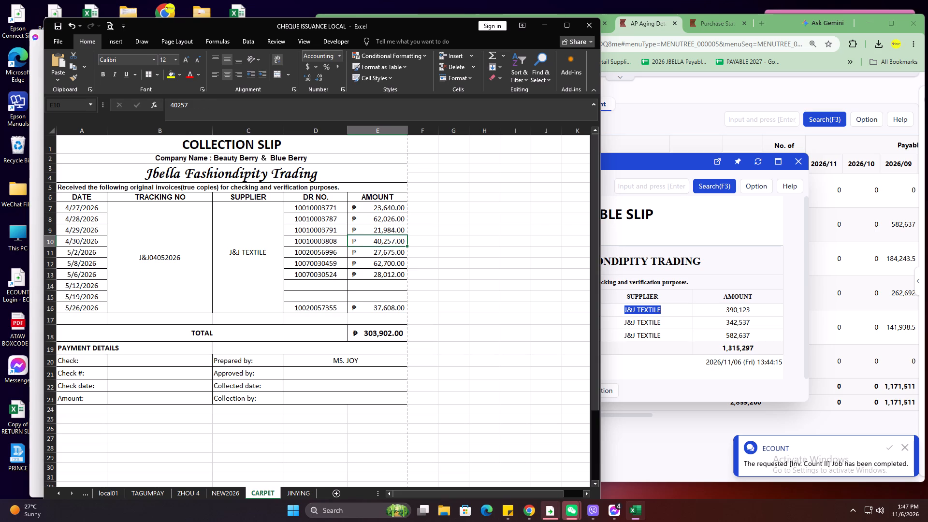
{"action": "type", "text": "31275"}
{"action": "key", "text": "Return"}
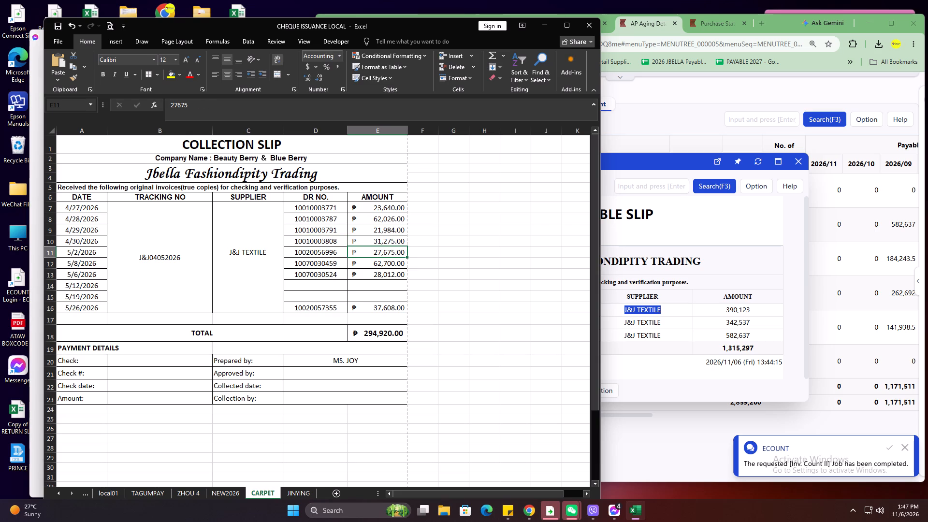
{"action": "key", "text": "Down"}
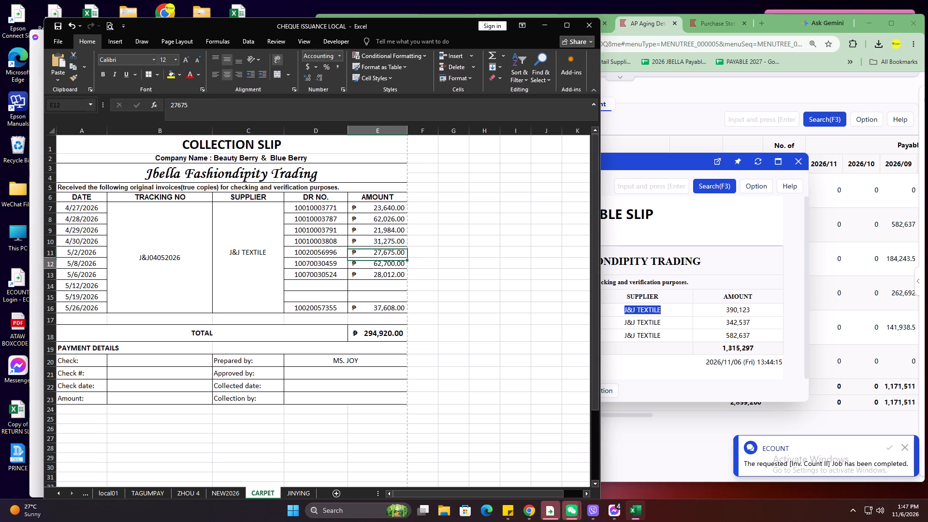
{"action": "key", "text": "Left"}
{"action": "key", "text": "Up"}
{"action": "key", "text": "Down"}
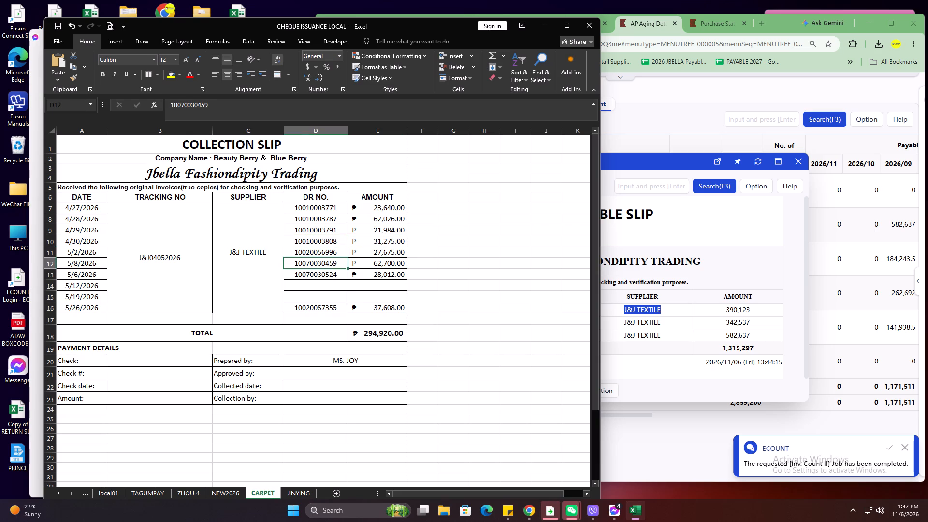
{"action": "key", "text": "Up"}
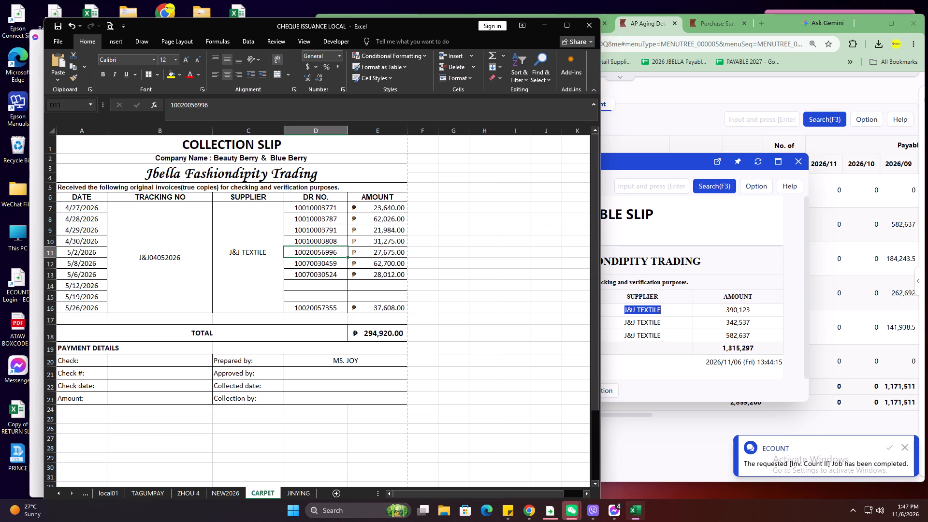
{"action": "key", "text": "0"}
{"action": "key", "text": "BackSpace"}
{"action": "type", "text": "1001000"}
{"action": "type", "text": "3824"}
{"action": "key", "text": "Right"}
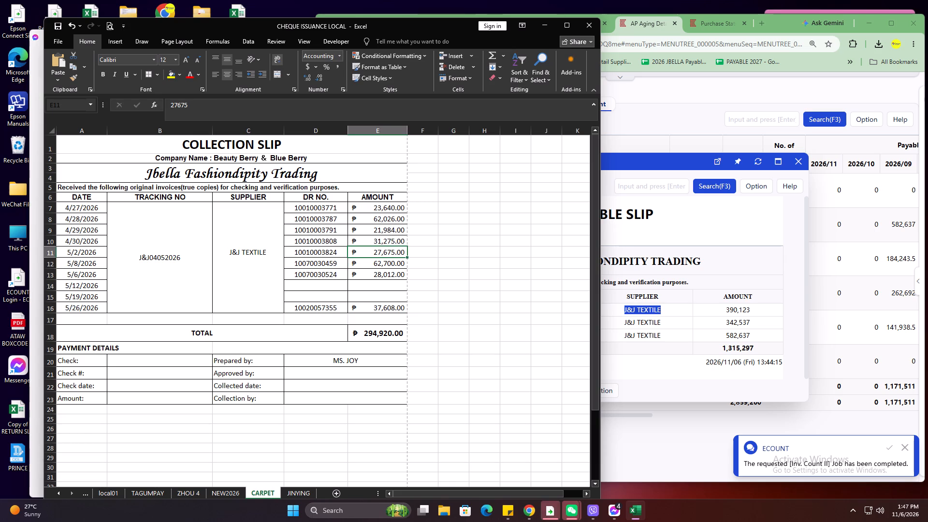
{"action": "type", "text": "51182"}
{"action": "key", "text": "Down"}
Fill in the 5/8/2026 entry with DR number 34362 and amount 30,450.
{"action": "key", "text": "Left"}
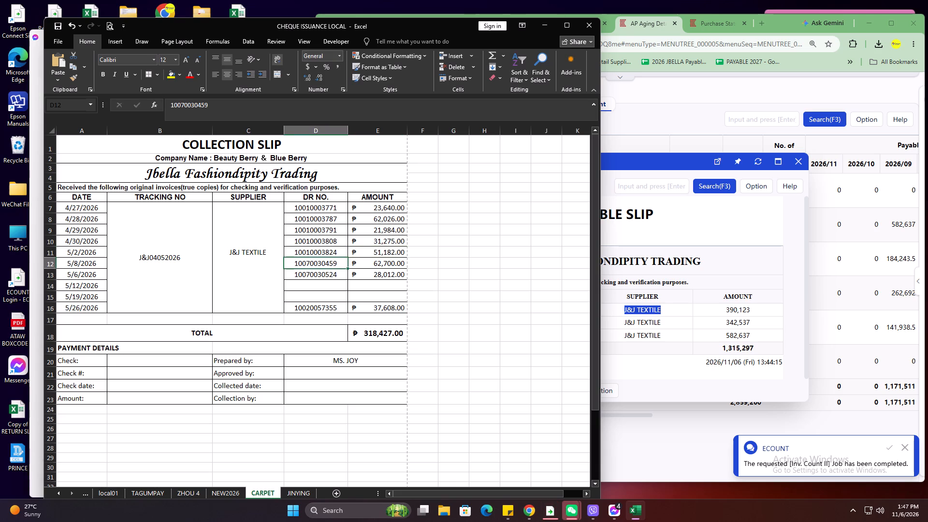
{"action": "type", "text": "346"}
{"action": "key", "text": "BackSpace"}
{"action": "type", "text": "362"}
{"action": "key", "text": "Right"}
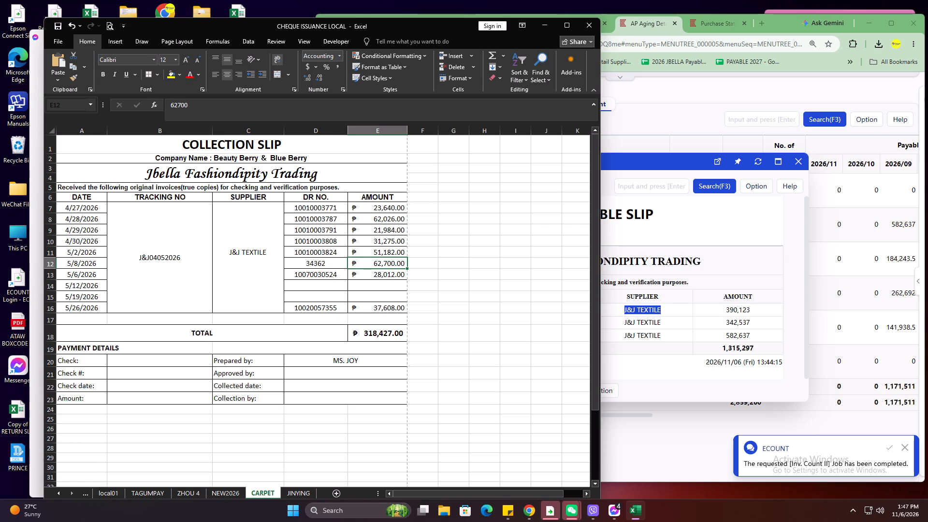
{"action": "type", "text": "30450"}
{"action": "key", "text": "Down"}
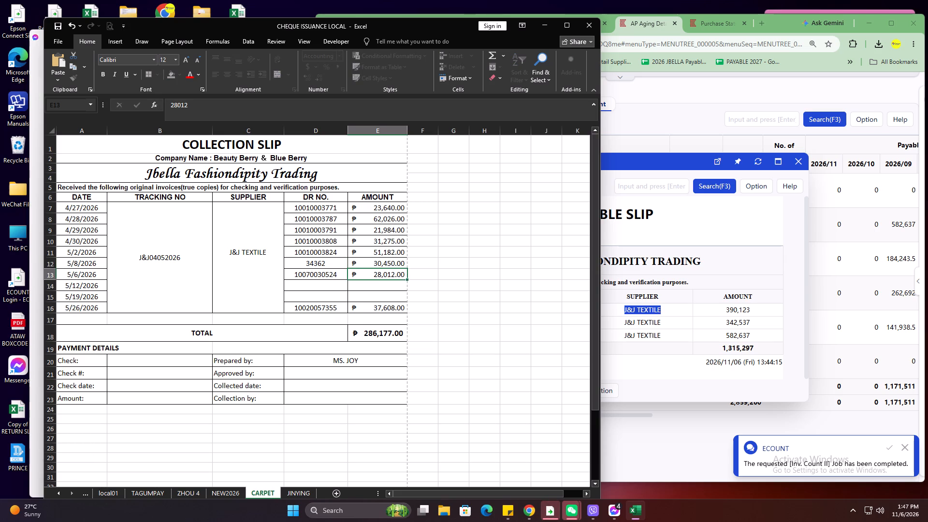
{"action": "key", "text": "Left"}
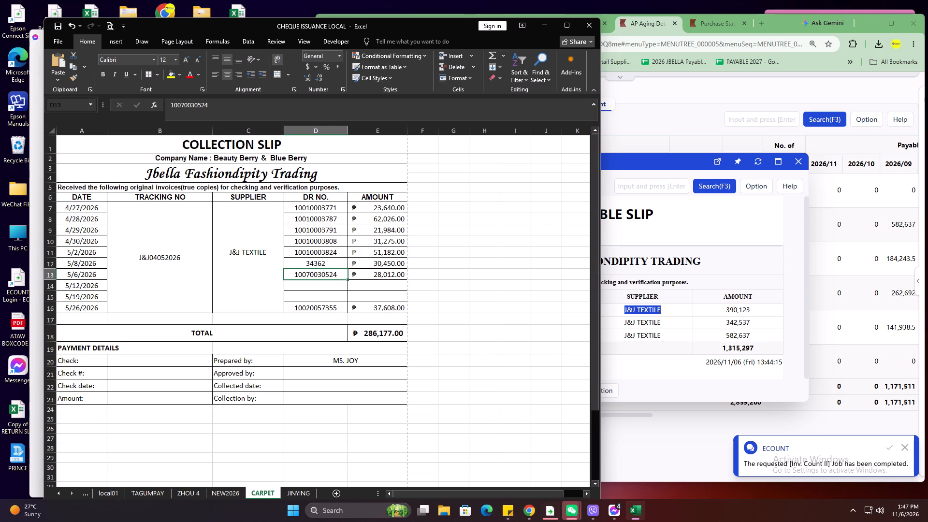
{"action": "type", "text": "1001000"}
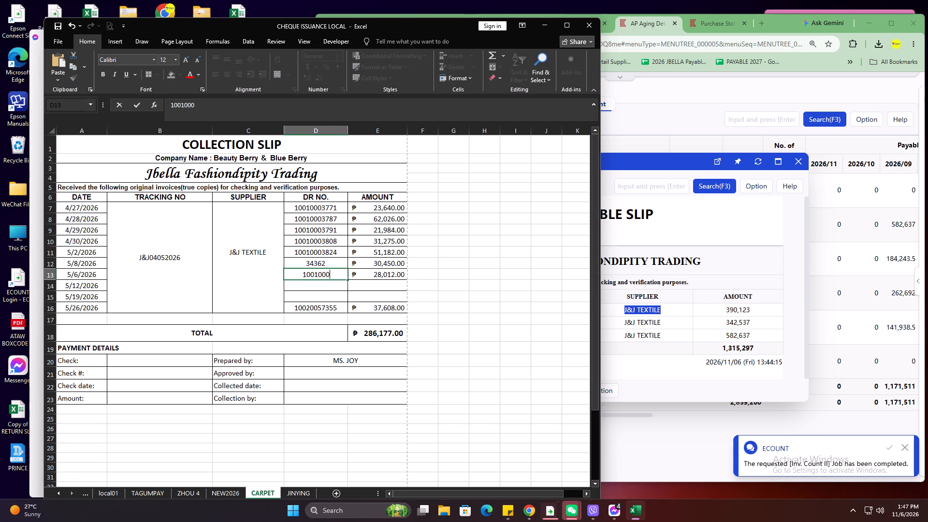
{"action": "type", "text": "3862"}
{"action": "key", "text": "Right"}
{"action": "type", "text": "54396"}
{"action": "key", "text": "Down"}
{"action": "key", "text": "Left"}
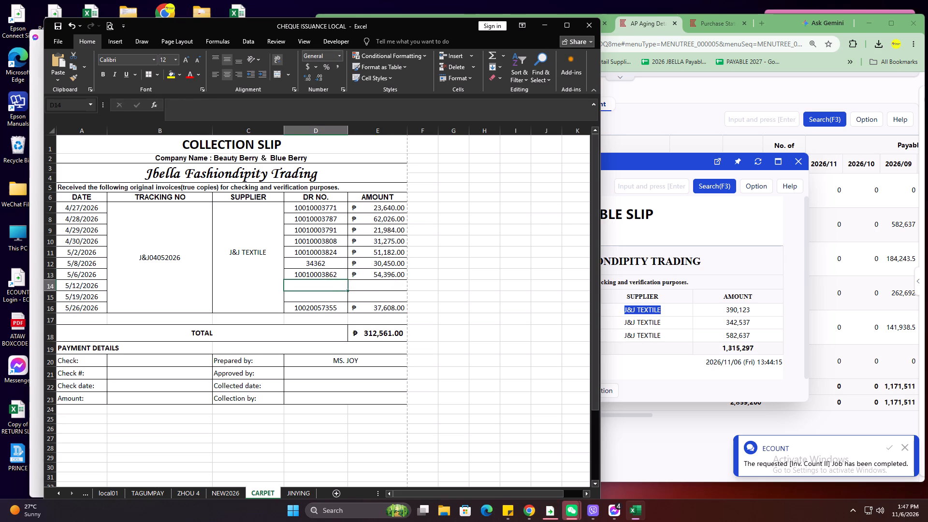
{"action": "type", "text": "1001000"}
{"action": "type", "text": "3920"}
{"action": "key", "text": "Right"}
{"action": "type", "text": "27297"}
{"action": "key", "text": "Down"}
Fill in the 5/19/2026 entry with DR number 34363 and amount 33,963.
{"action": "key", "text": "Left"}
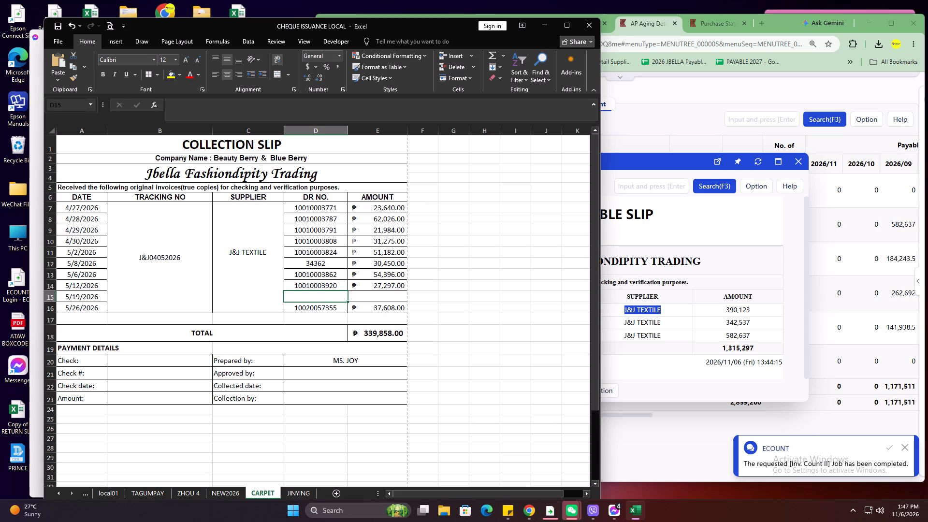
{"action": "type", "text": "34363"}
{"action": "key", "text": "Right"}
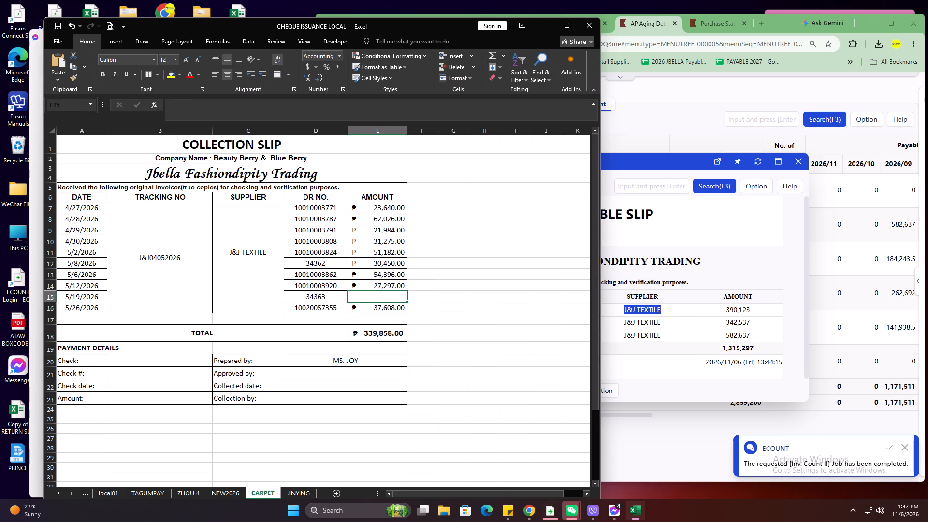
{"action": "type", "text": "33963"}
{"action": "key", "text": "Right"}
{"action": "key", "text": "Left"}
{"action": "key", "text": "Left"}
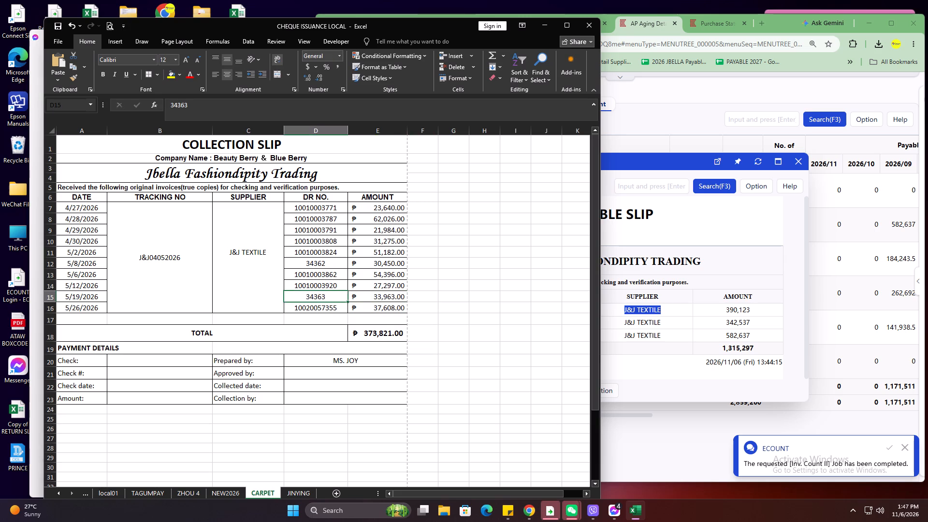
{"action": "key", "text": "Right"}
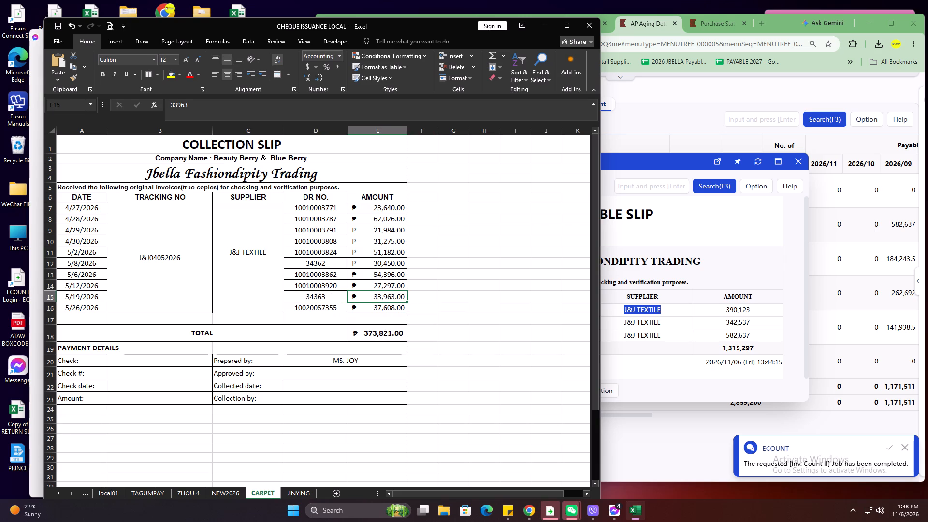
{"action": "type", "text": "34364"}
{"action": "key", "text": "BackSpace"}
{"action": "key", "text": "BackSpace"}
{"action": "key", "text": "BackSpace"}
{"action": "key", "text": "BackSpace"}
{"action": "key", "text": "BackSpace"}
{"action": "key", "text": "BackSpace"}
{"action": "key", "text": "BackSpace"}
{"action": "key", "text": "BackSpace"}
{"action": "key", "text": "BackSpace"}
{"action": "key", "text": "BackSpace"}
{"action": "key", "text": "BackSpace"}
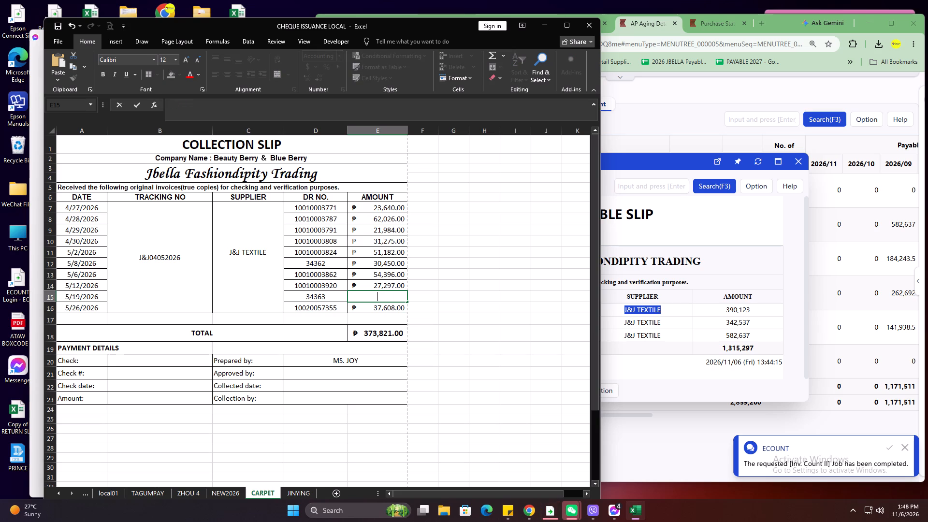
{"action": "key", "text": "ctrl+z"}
Fill in the 5/26/2026 entry with DR number 34364 and amount 53,910.
{"action": "left_click", "coordinate": [317, 306]}
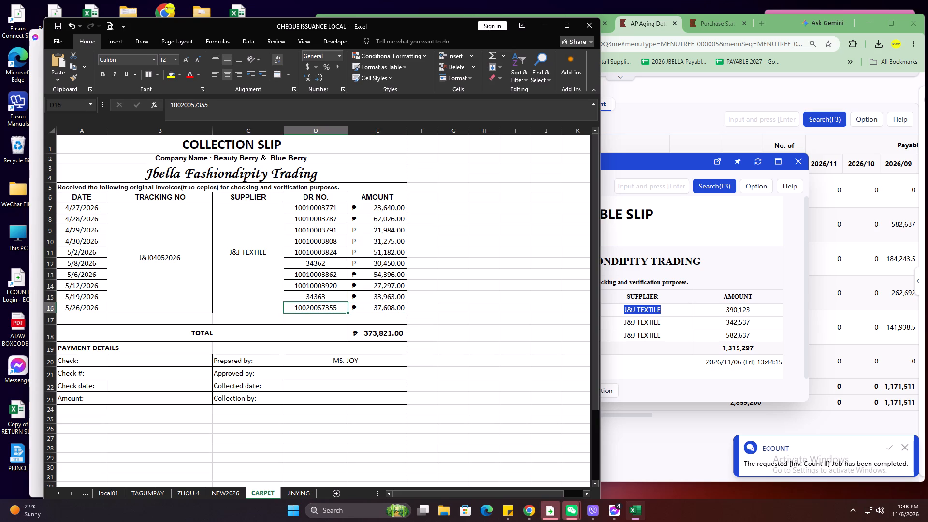
{"action": "type", "text": "34364"}
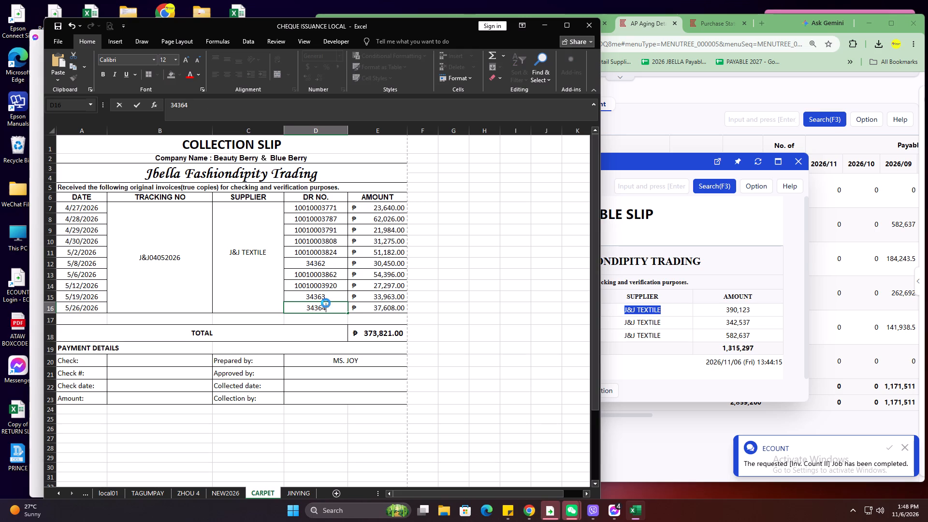
{"action": "key", "text": "Right"}
{"action": "type", "text": "53910"}
{"action": "key", "text": "Return"}
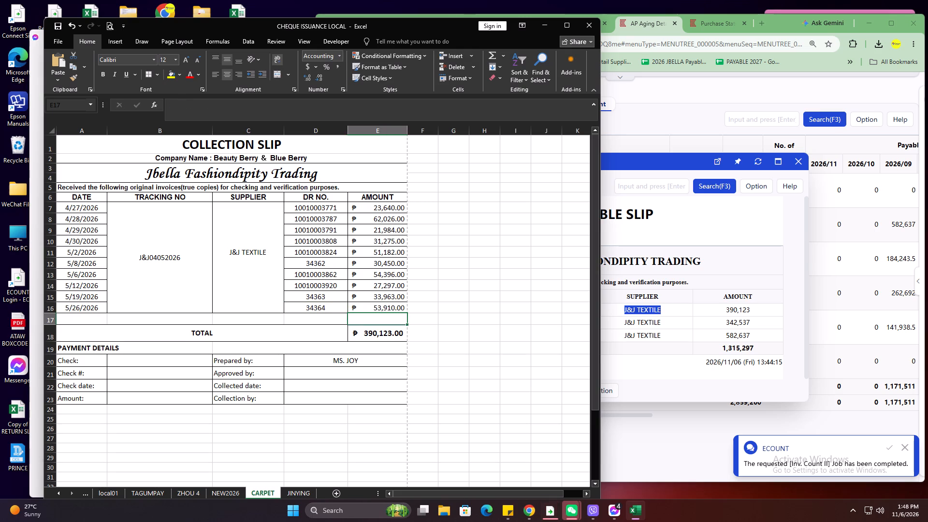
{"action": "left_click_drag", "start_coordinate": [395, 333], "coordinate": [403, 333]}
{"action": "left_click", "coordinate": [464, 334]}
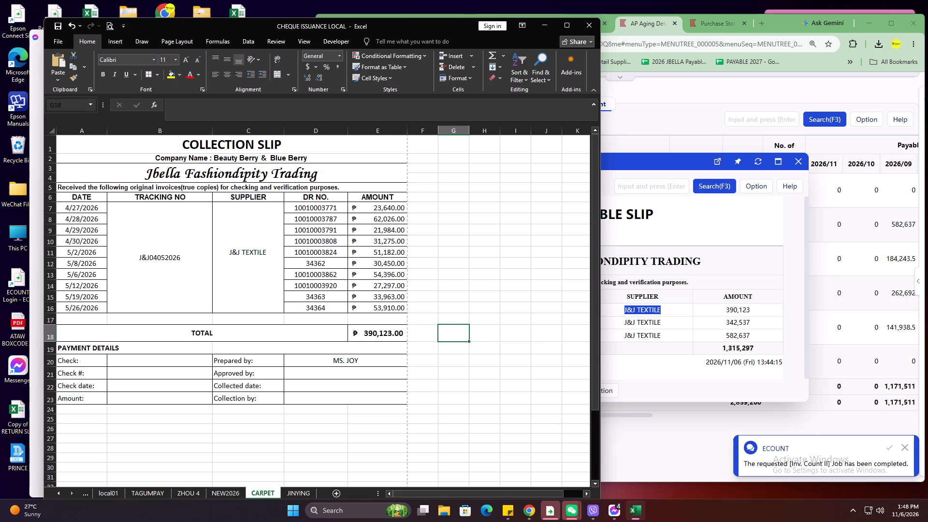
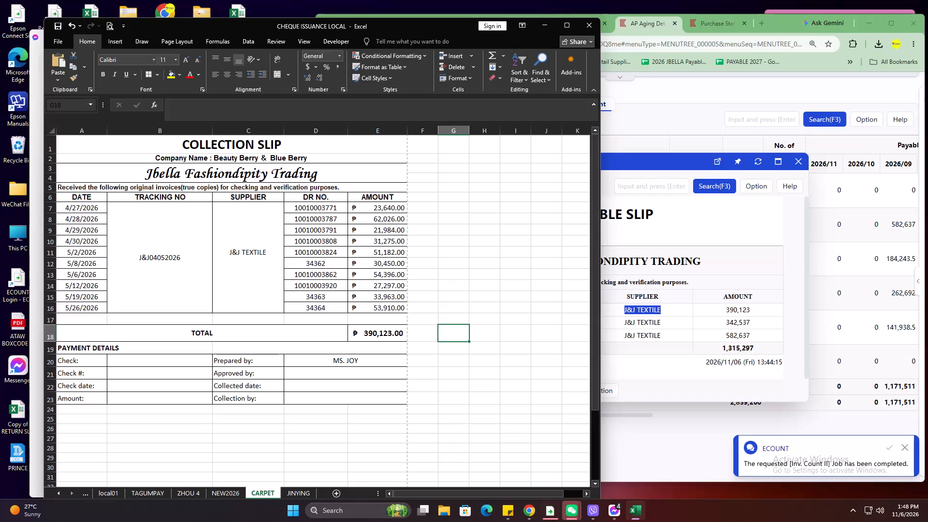
Bring up the print preview of the J&J TEXTILE collection slip J&J04052026 on the CARPET sheet.
{"action": "key", "text": "ctrl+p"}
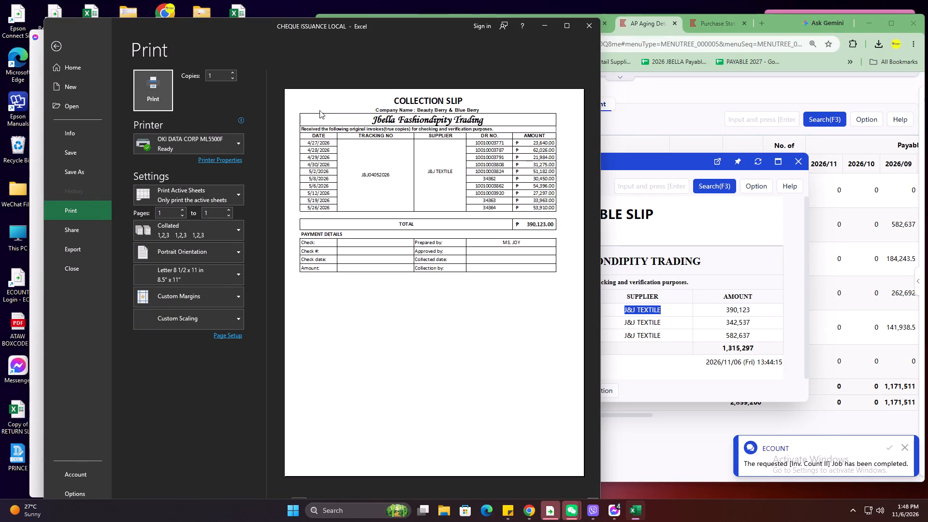
{"action": "left_click", "coordinate": [54, 50]}
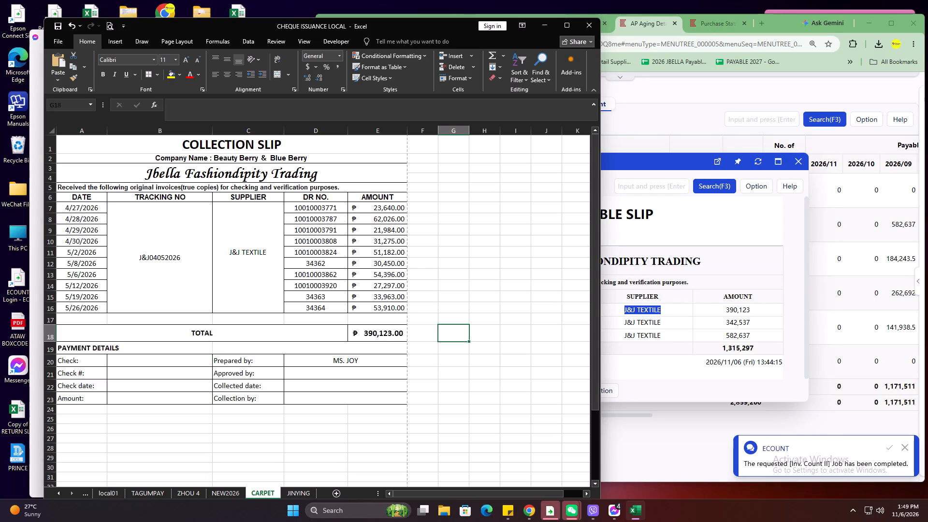
{"action": "key", "text": "ctrl+p"}
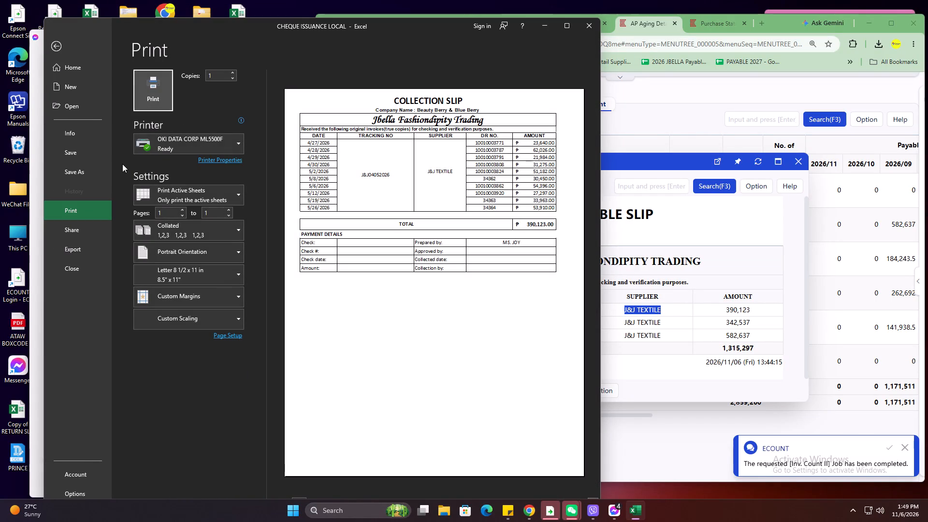